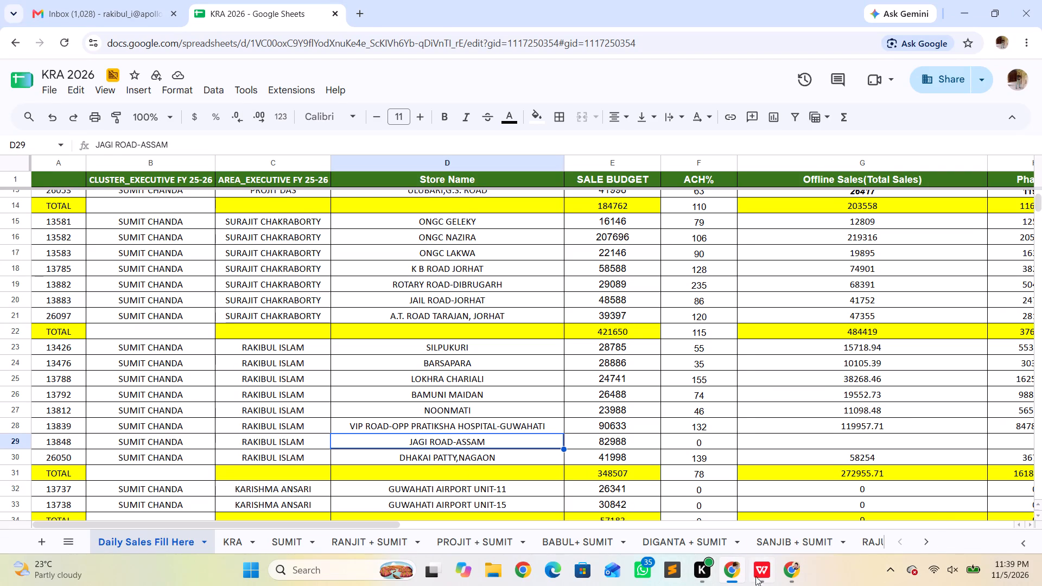
Switch to the Blogger posts list, open the হাতী post to check its content, and return to the list.
left_click(778, 569)
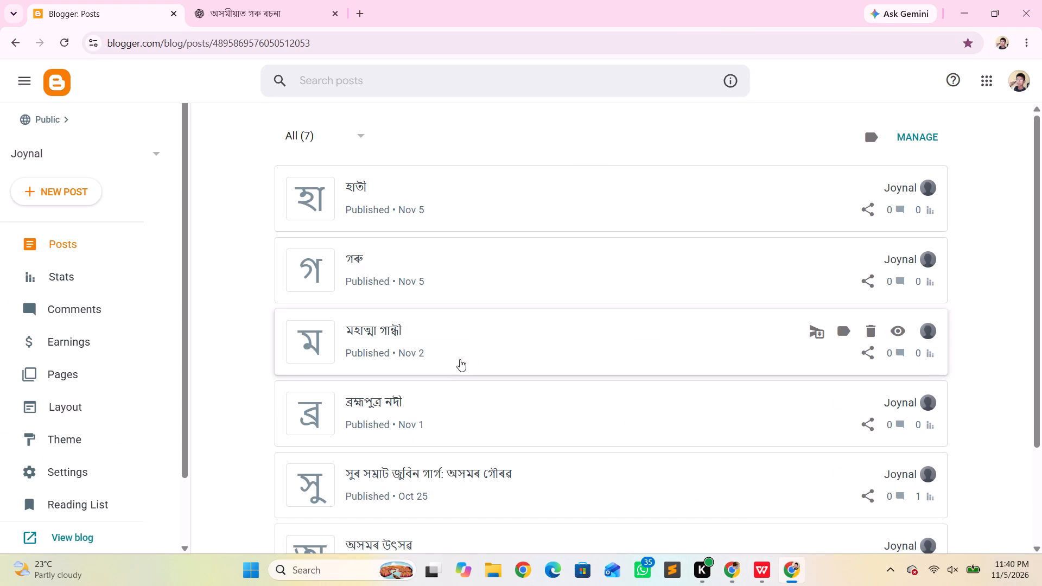
left_click(479, 188)
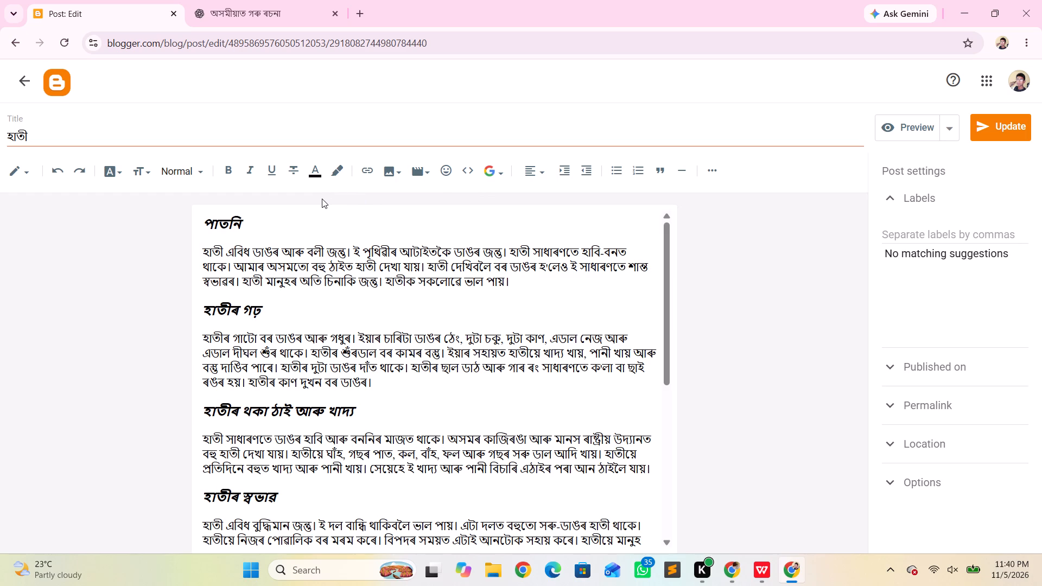
left_click(27, 72)
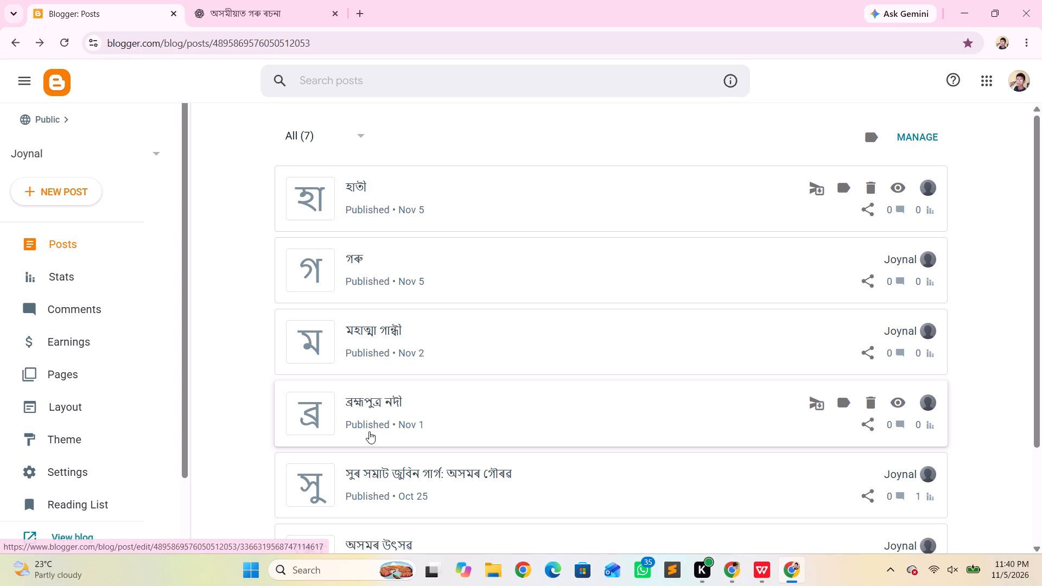
Open the গৰু post from the posts list, read through its content, and return to the list.
scroll(369, 431, "down", 4)
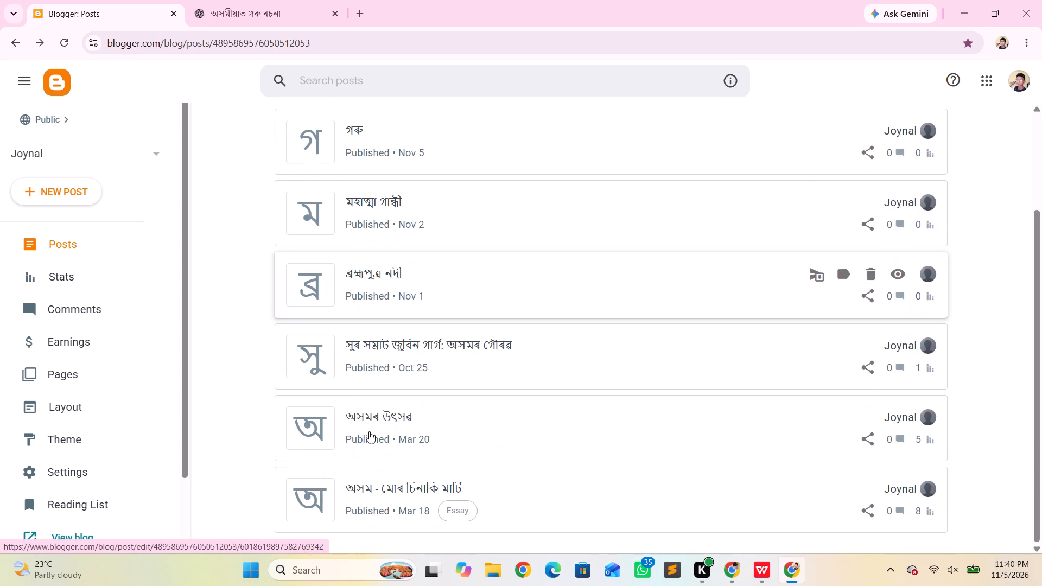
scroll(526, 372, "up", 1)
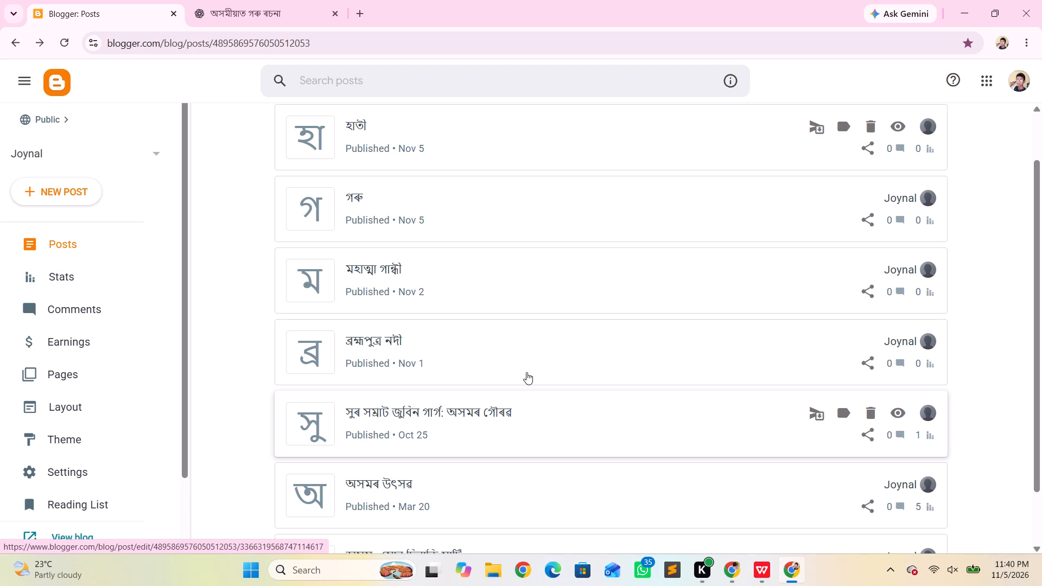
scroll(526, 372, "down", 3)
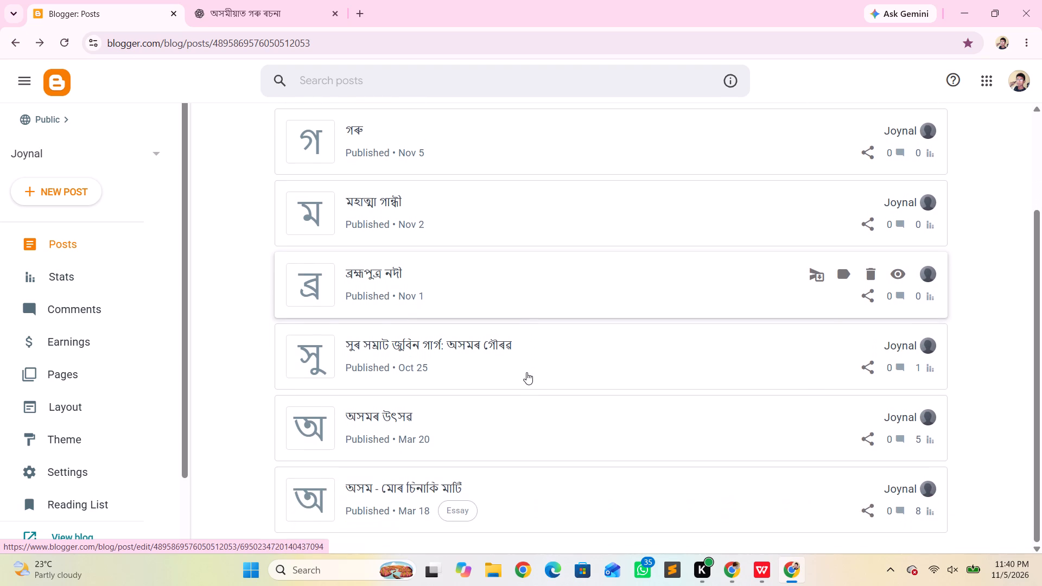
scroll(526, 372, "down", 3)
scroll(526, 372, "up", 3)
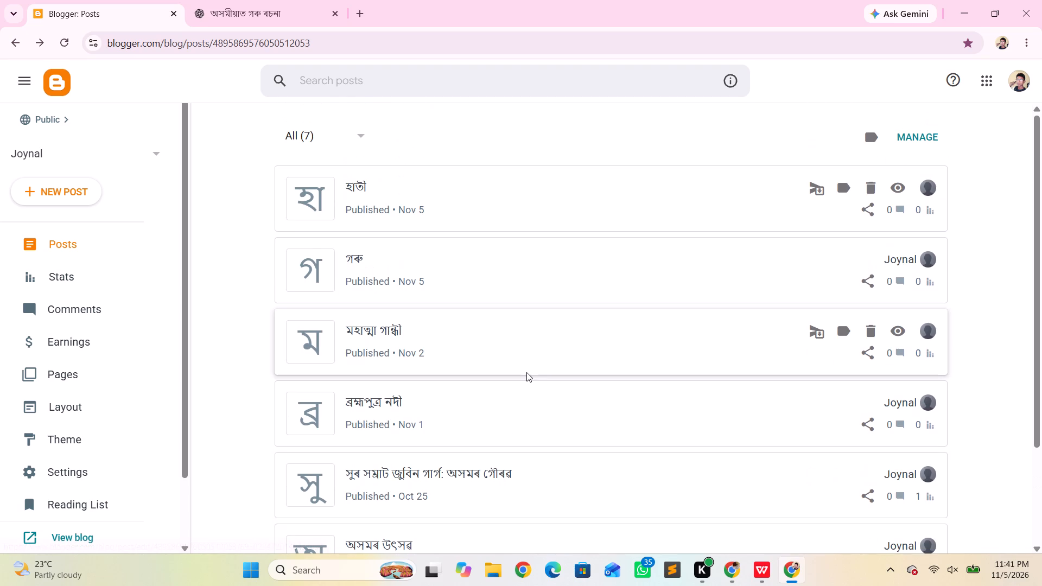
scroll(526, 372, "up", 3)
left_click(484, 261)
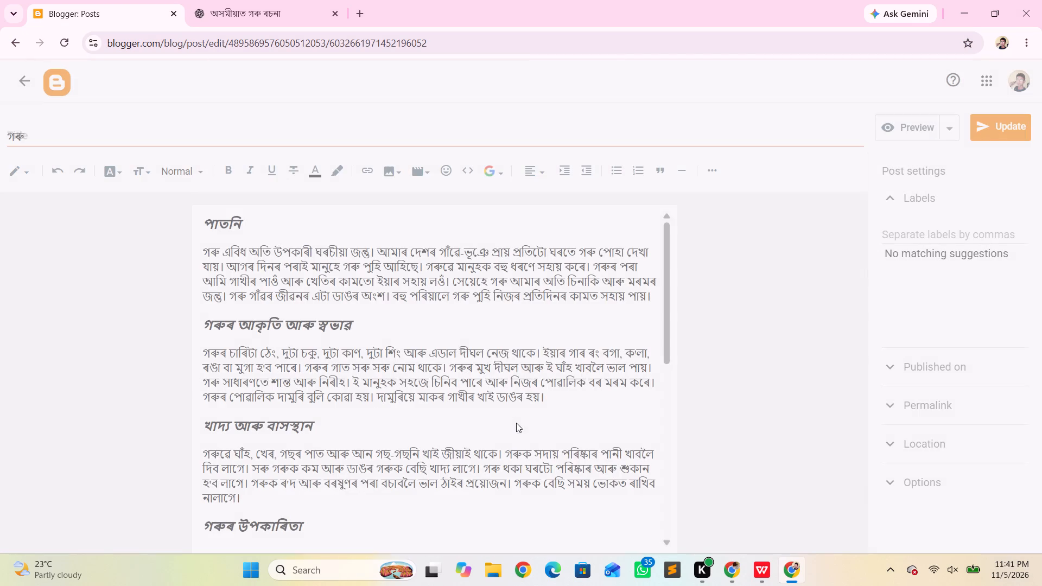
scroll(516, 423, "down", 6)
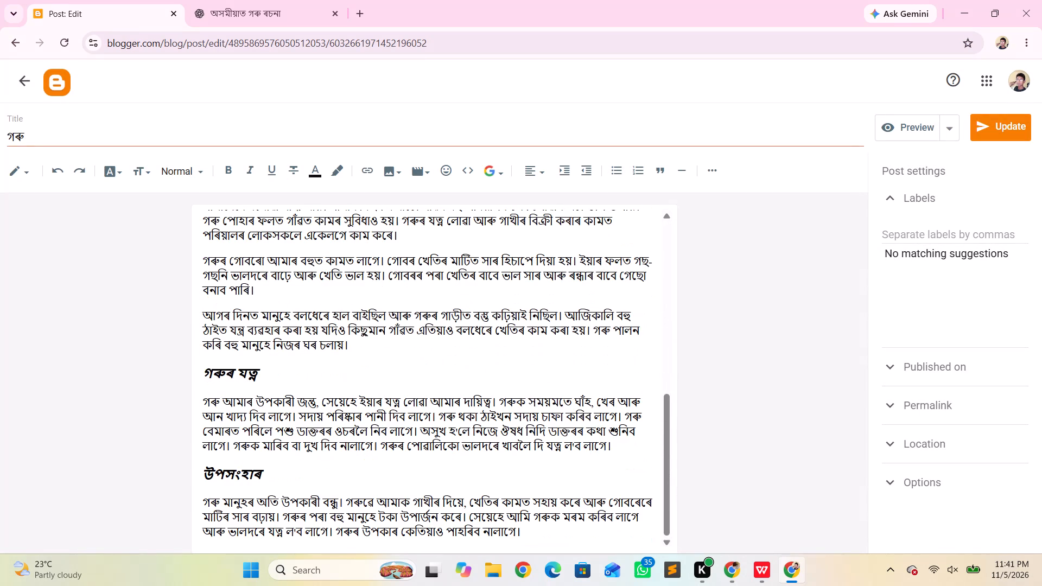
scroll(516, 423, "up", 4)
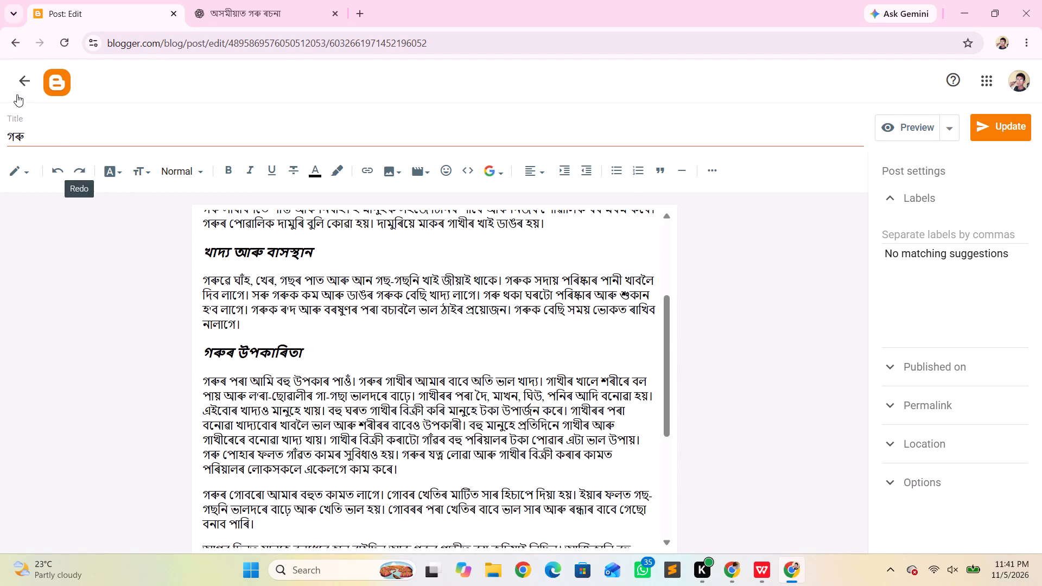
left_click(17, 86)
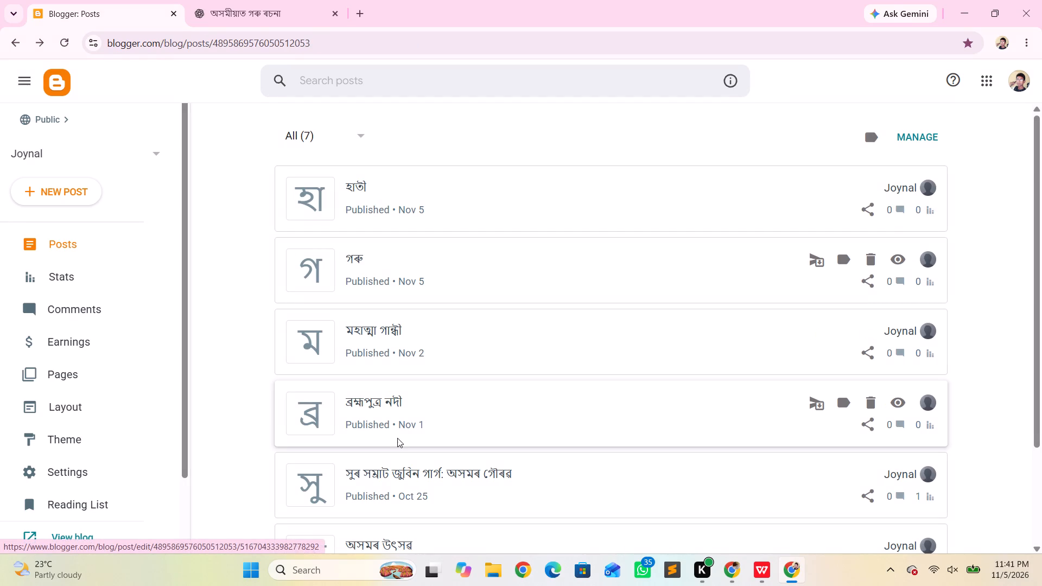
Open the ব্ৰহ্মপুত্ৰ নদী post, read through its numbered sections, and return to the posts list.
left_click(403, 415)
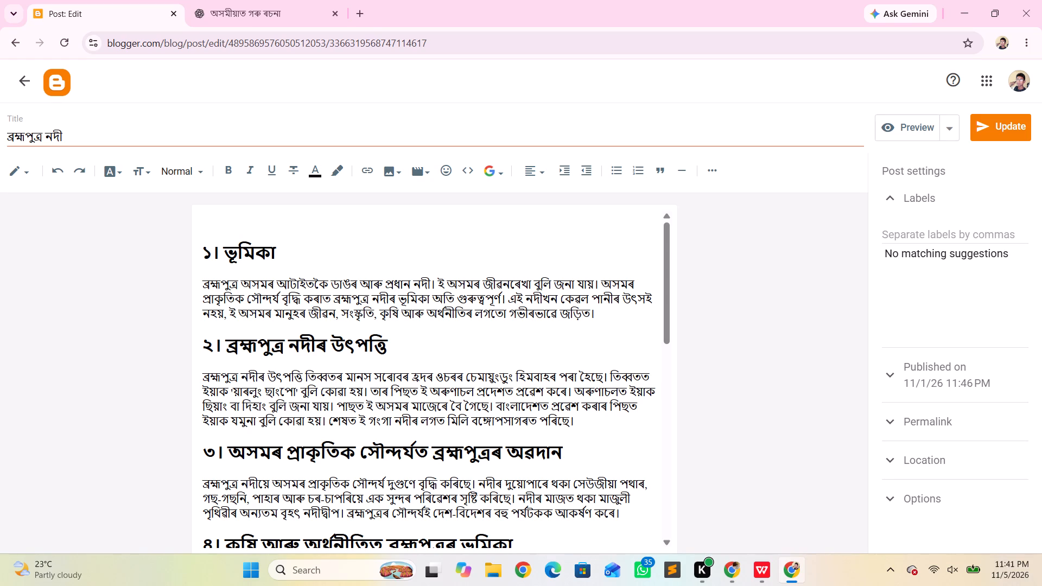
scroll(427, 379, "down", 6)
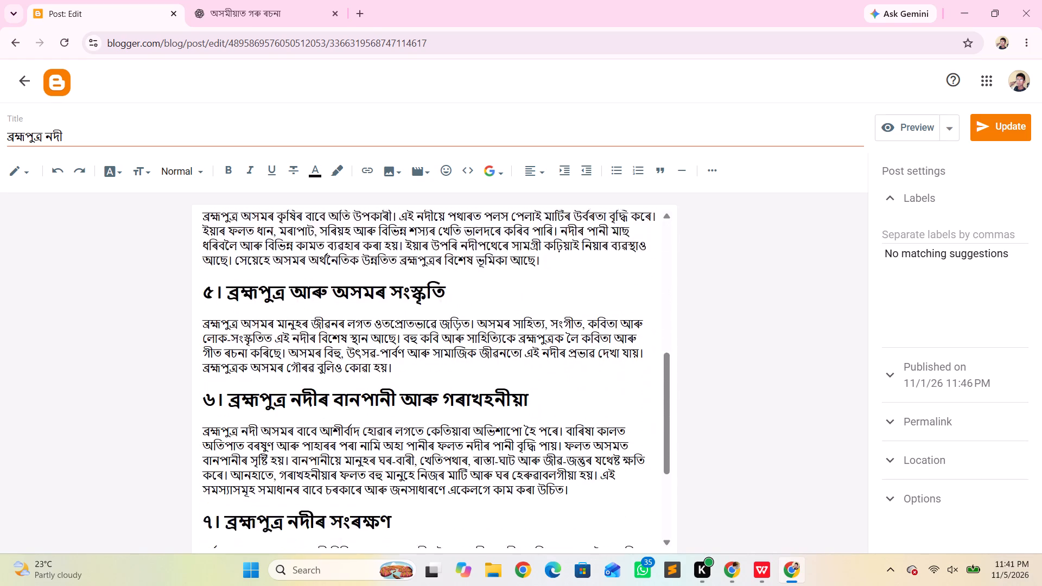
scroll(427, 379, "down", 4)
scroll(427, 379, "up", 7)
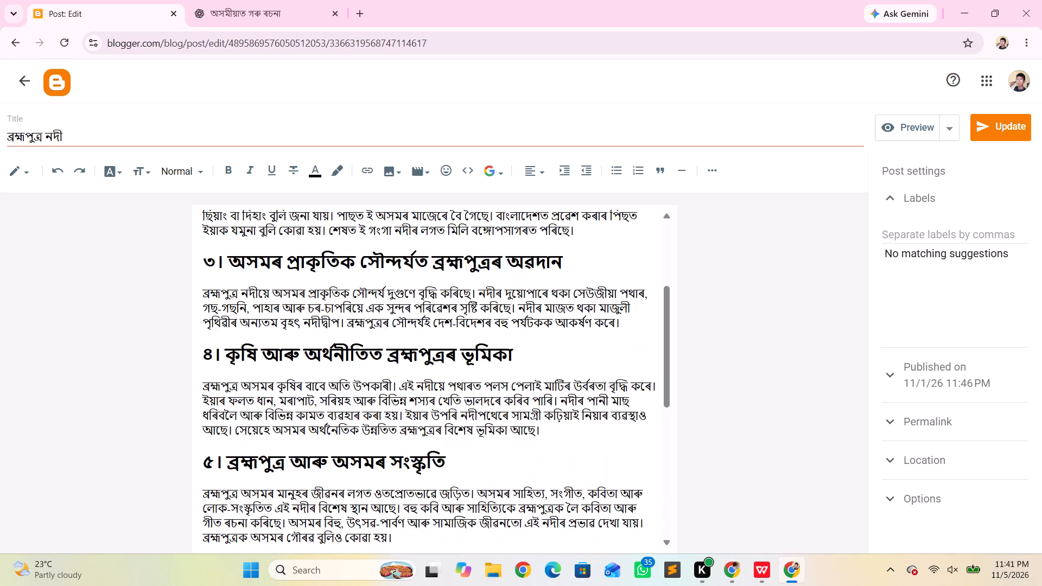
scroll(427, 379, "up", 3)
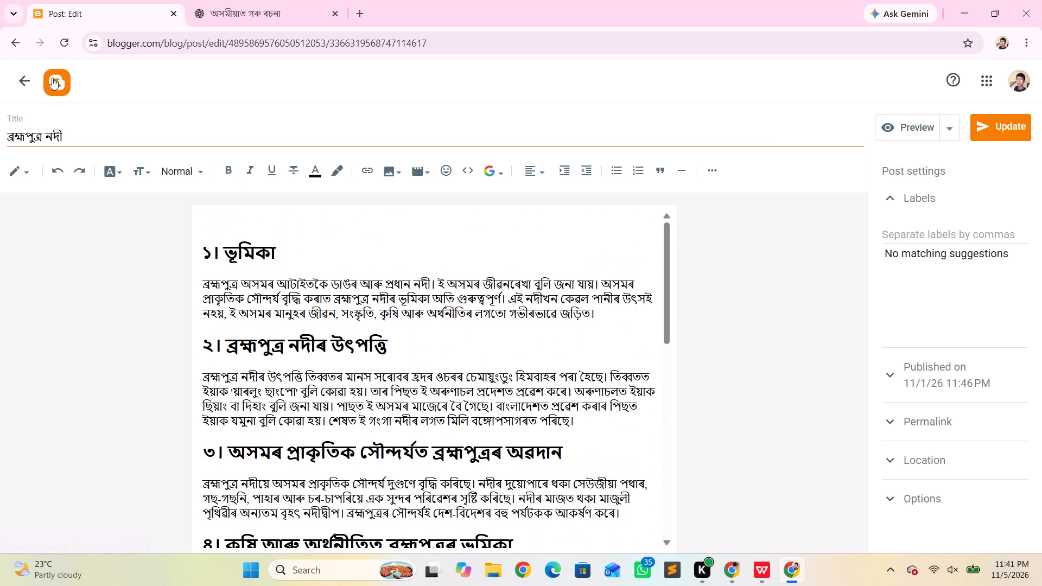
left_click(24, 90)
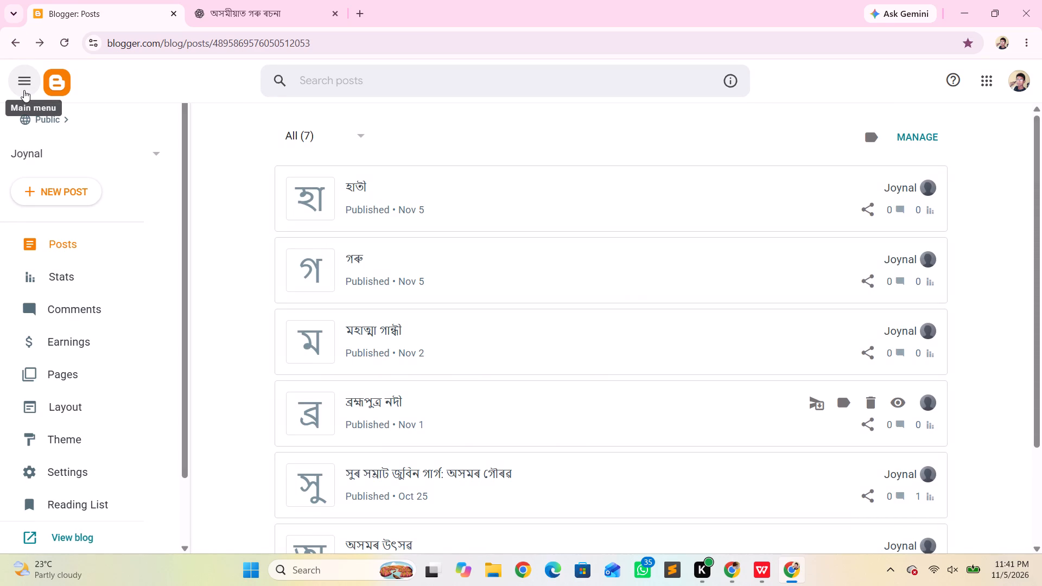
Look through the full list of published posts, from the newest to the oldest.
scroll(24, 90, "down", 4)
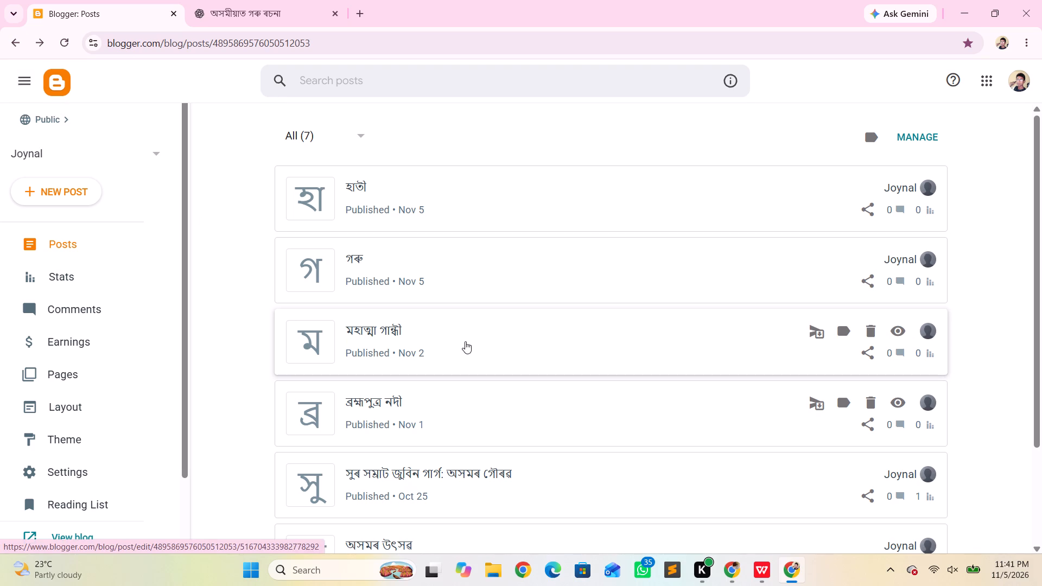
scroll(465, 341, "down", 7)
scroll(465, 341, "up", 3)
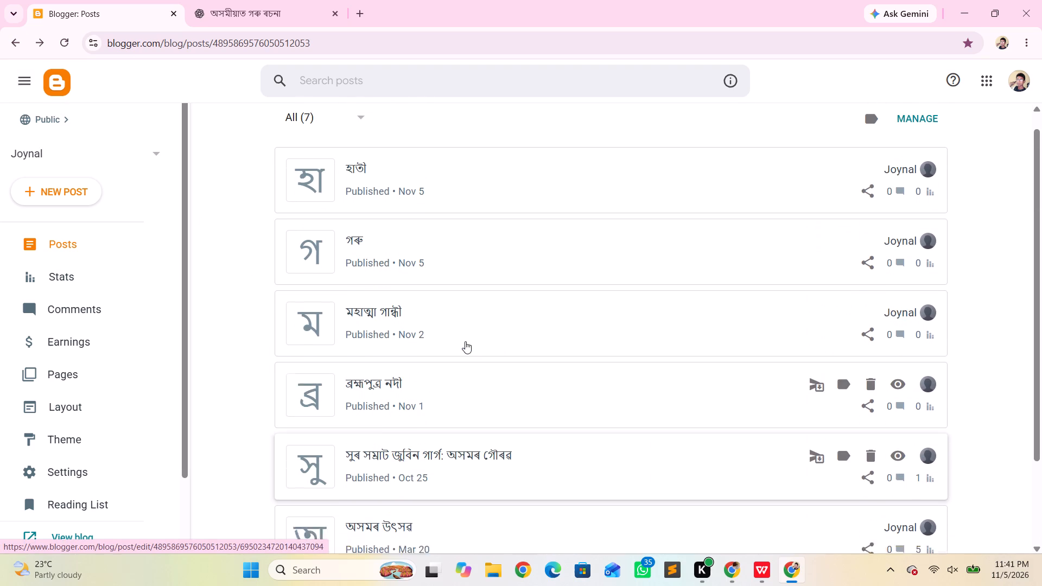
scroll(465, 341, "up", 2)
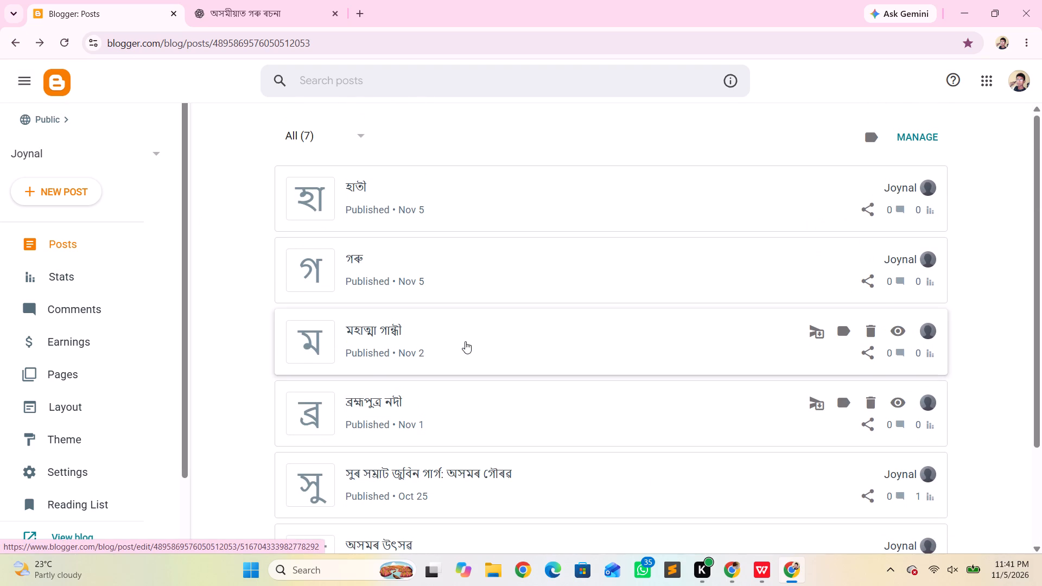
scroll(465, 341, "down", 1)
scroll(512, 327, "down", 5)
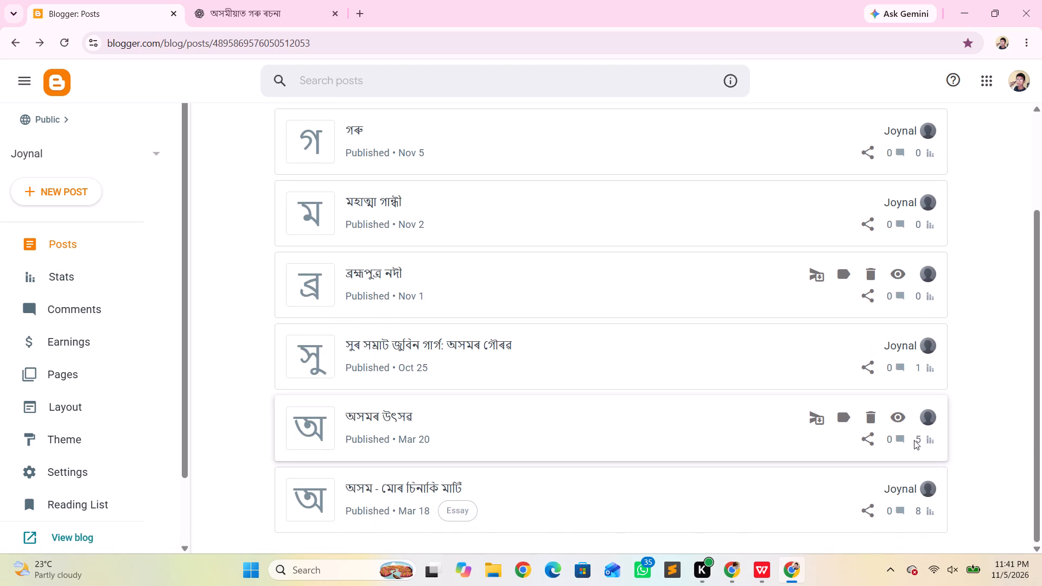
Open the statistics of the অসমৰ উৎসৱ post, examine its all-time views chart, and return to the posts list.
left_click(918, 440)
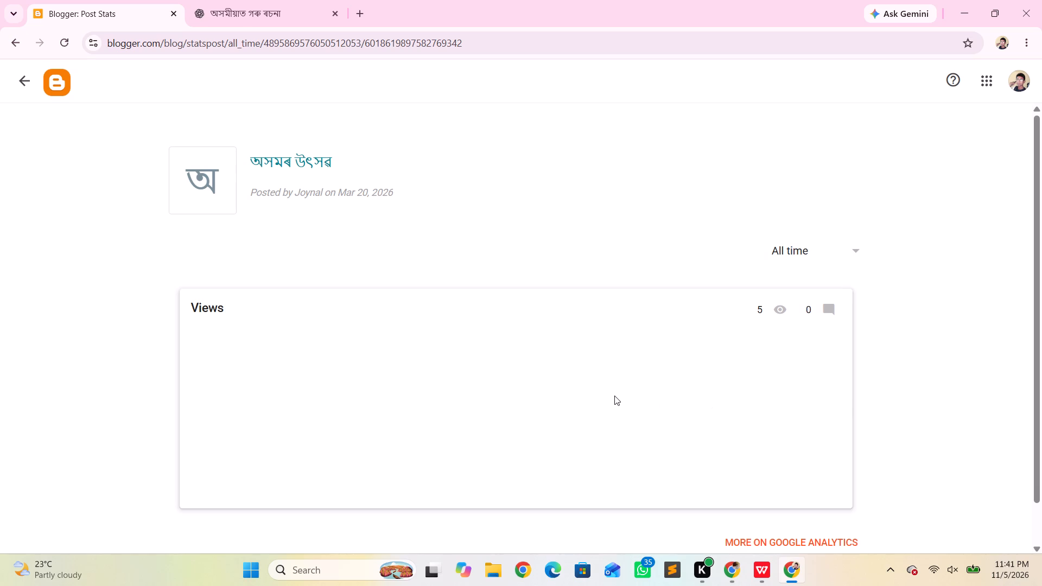
scroll(614, 396, "down", 3)
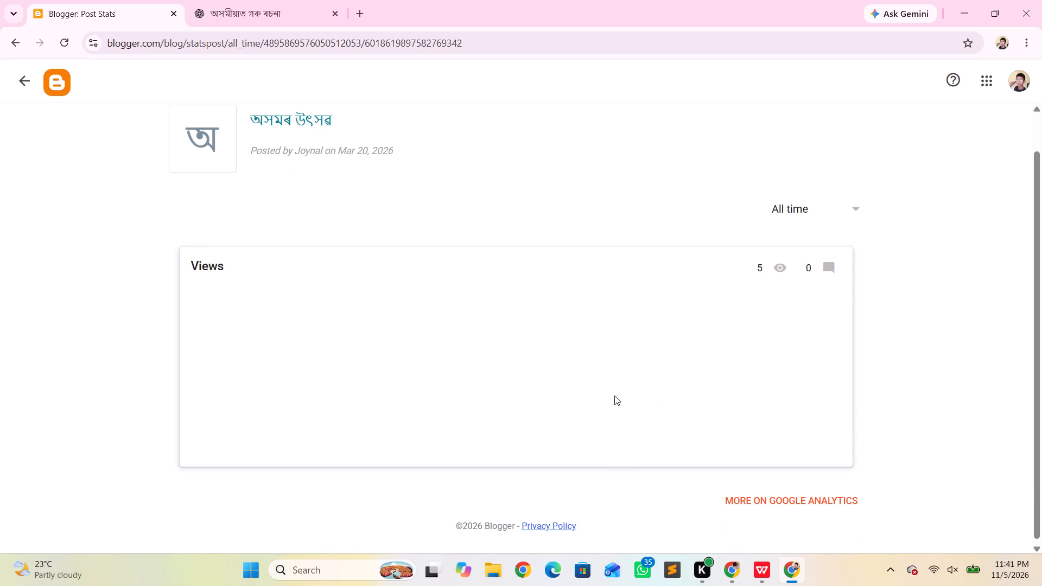
left_click(780, 263)
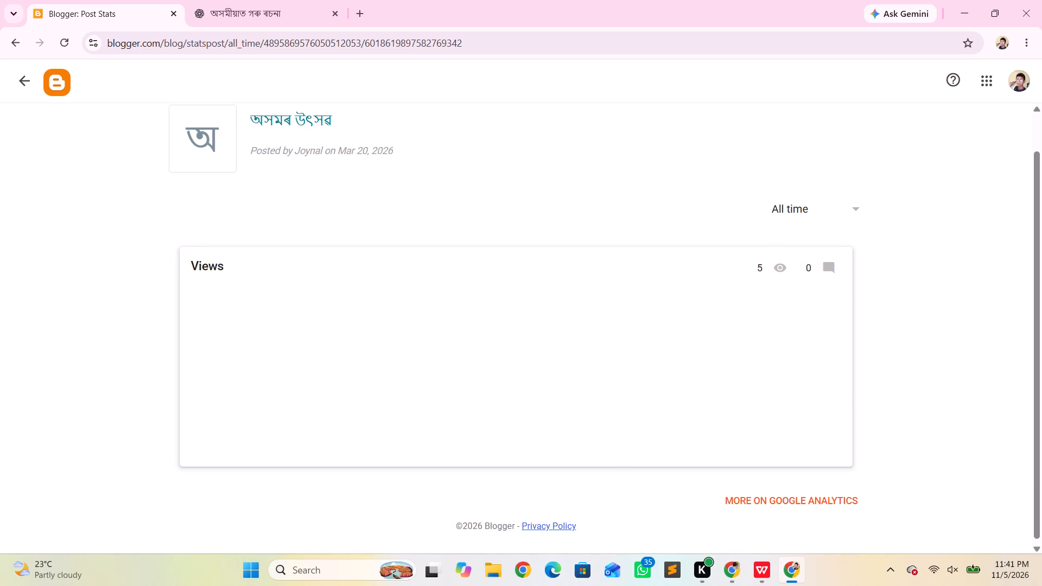
left_click(772, 263)
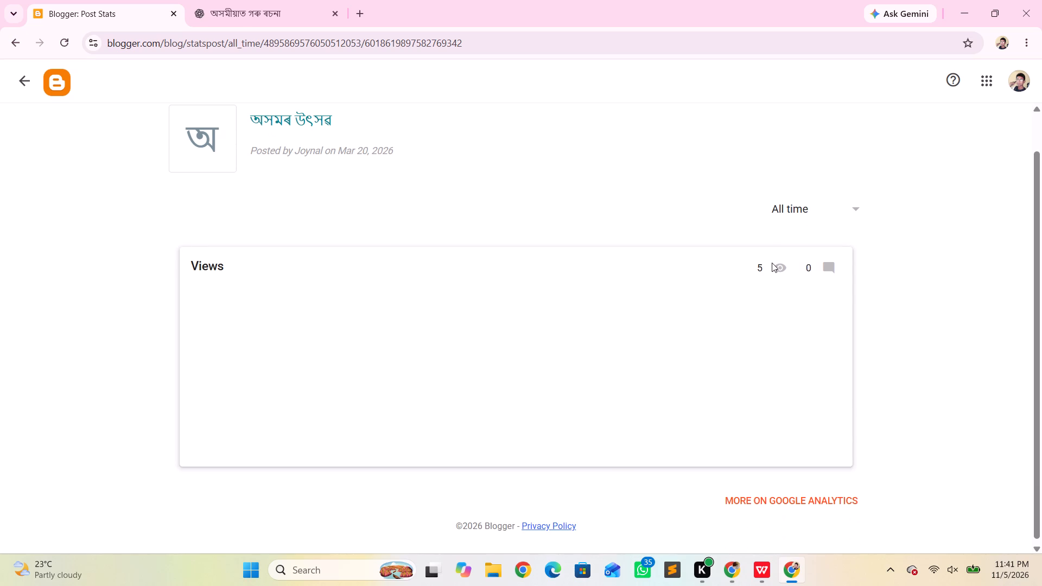
left_click(783, 266)
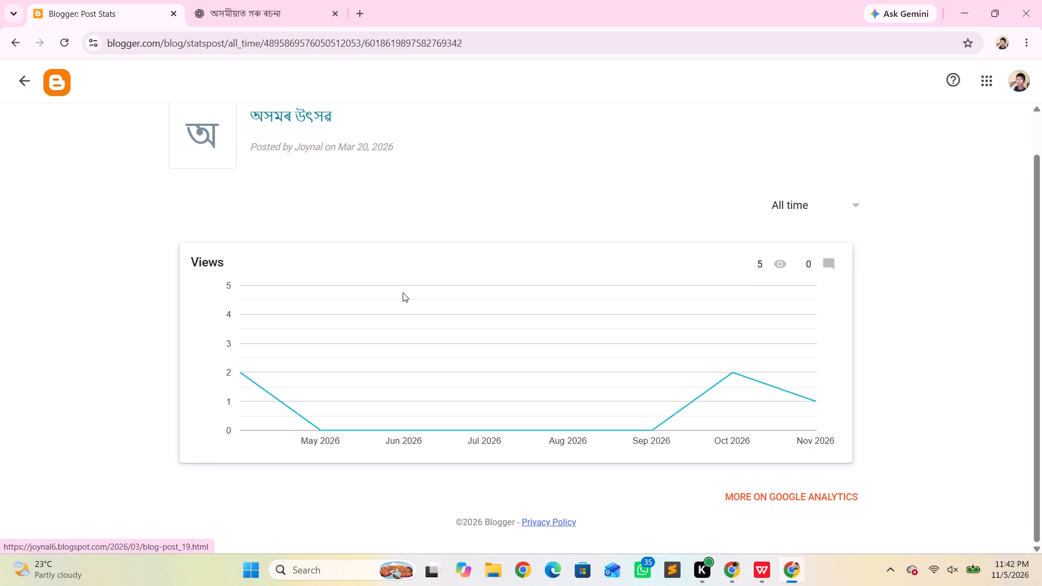
scroll(617, 370, "up", 1)
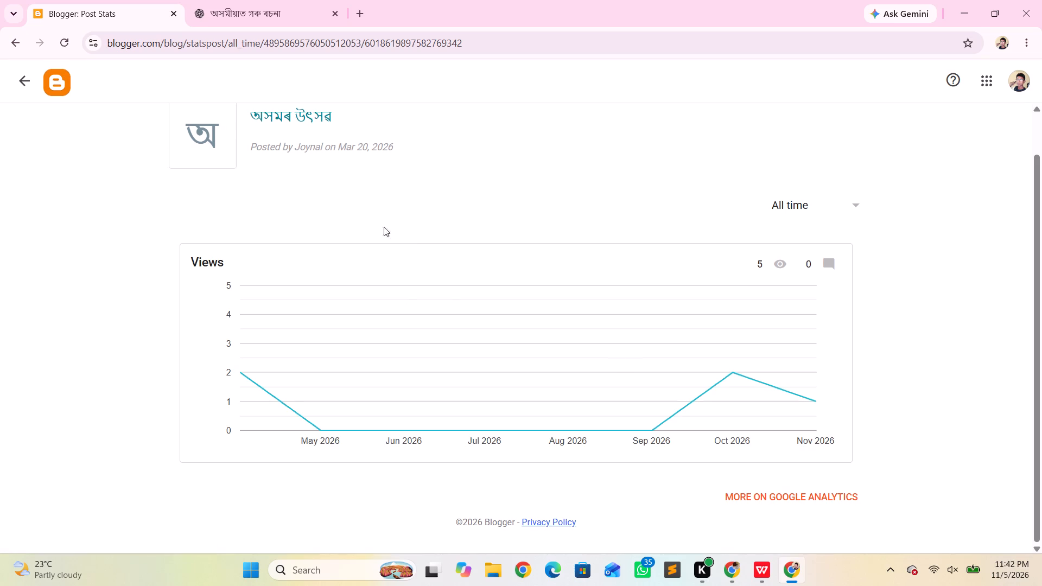
left_click(18, 81)
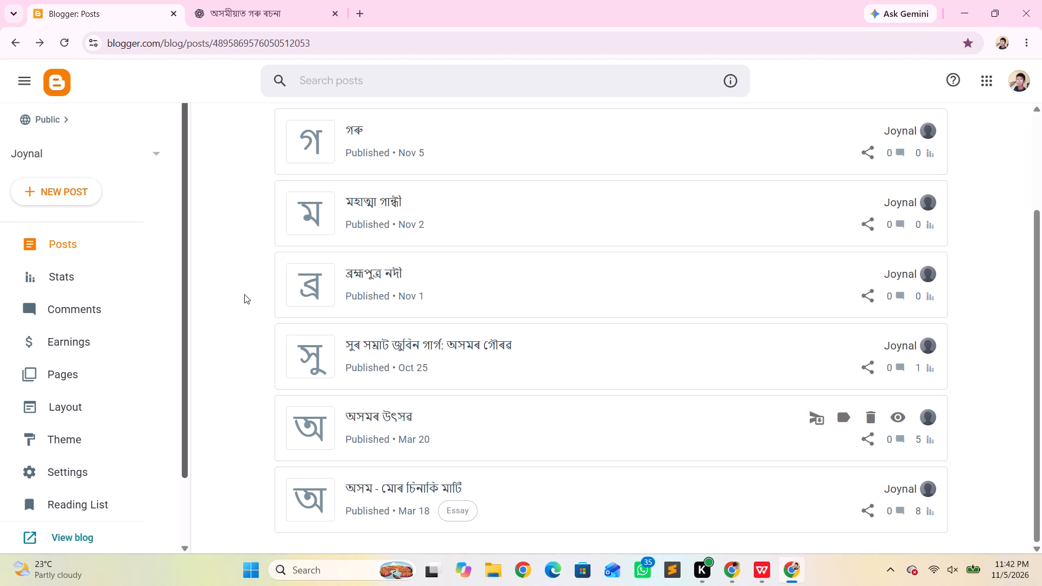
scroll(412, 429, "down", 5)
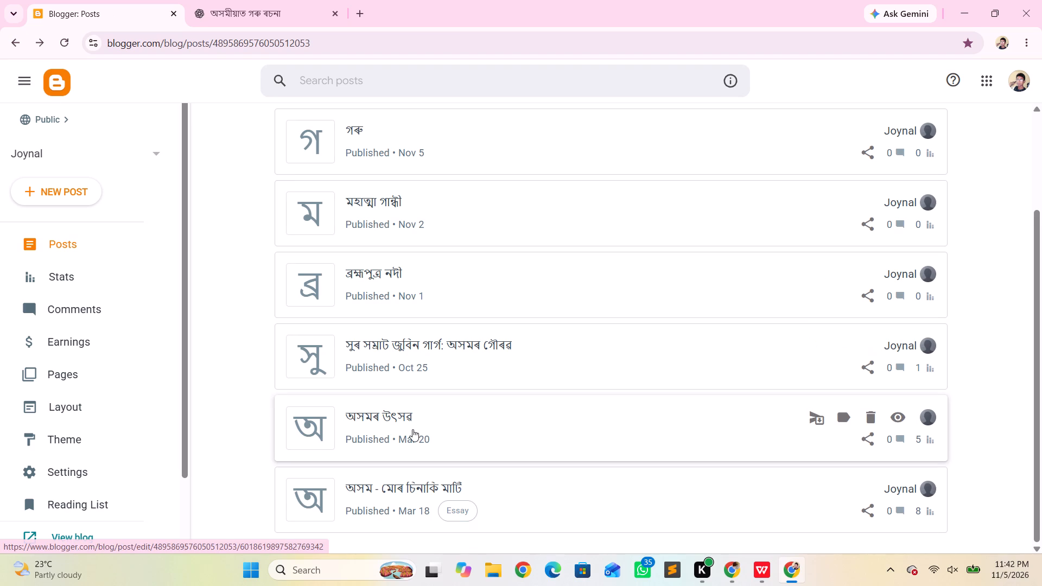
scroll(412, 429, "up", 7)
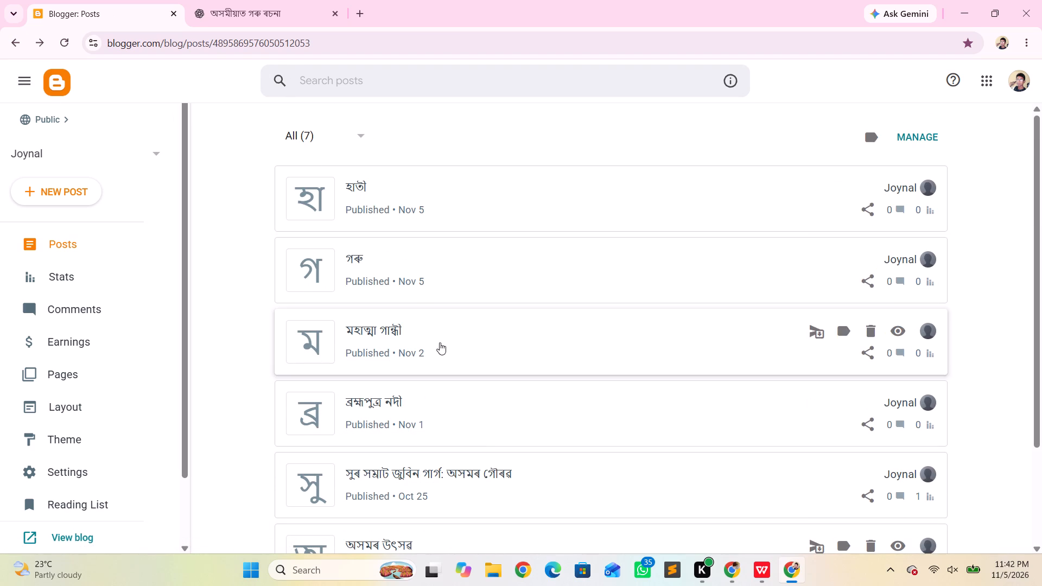
Switch to the KRA 2026 spreadsheet in the other browser window and open the RAKIBUL + SUMIT sheet.
left_click(726, 575)
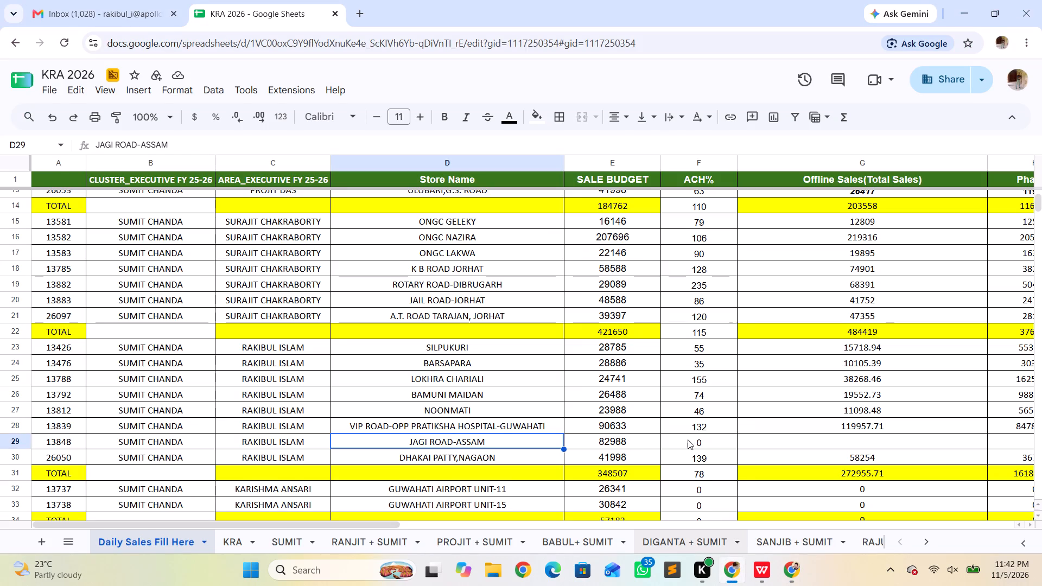
scroll(681, 428, "down", 3)
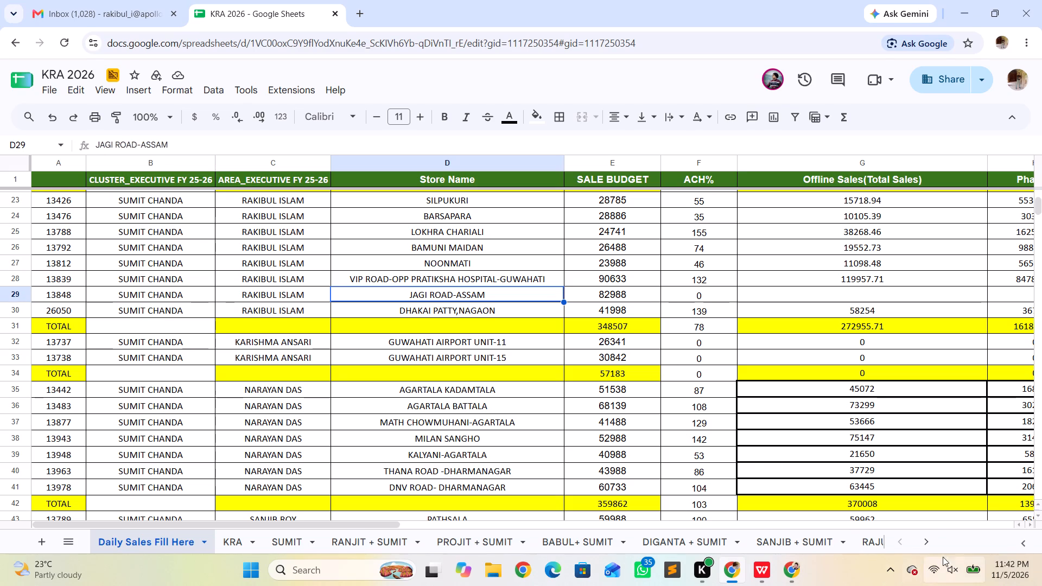
left_click(924, 542)
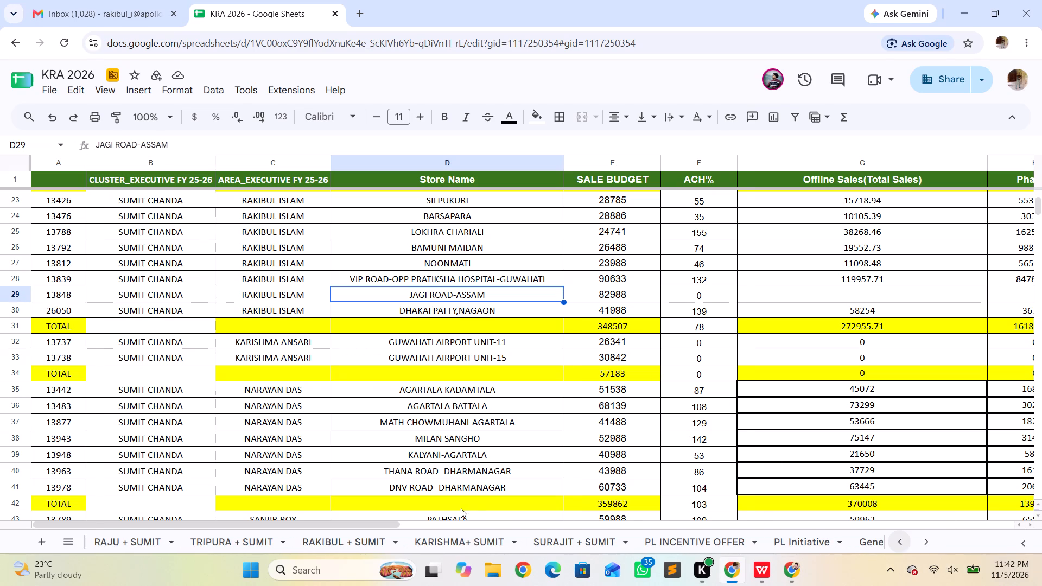
left_click(345, 543)
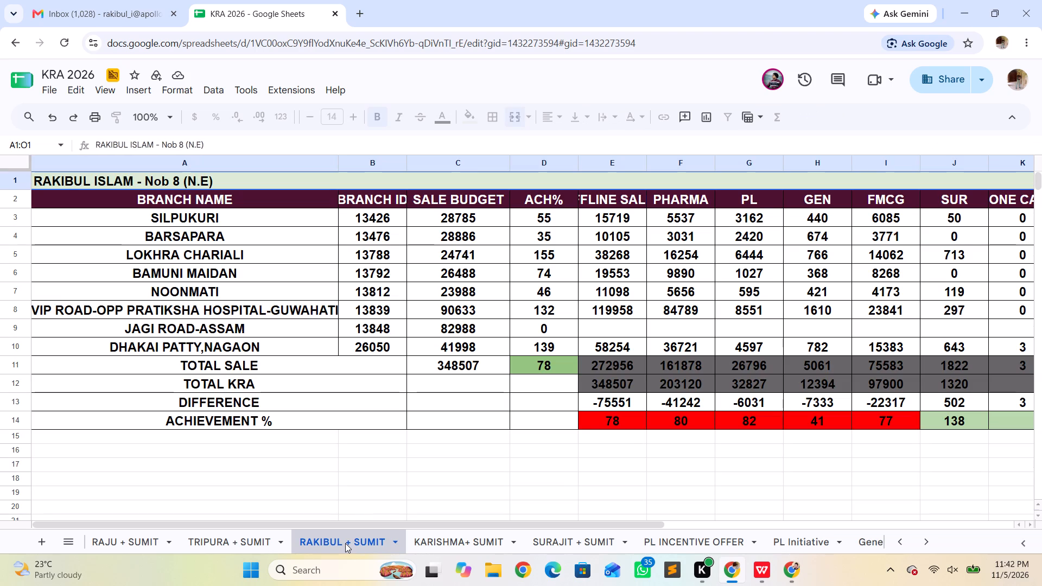
Set the RAKIBUL + SUMIT sheet's zoom to 75% and examine the branch figures through the CIRCLE ENROLLMENT column.
scroll(488, 438, "right", 1)
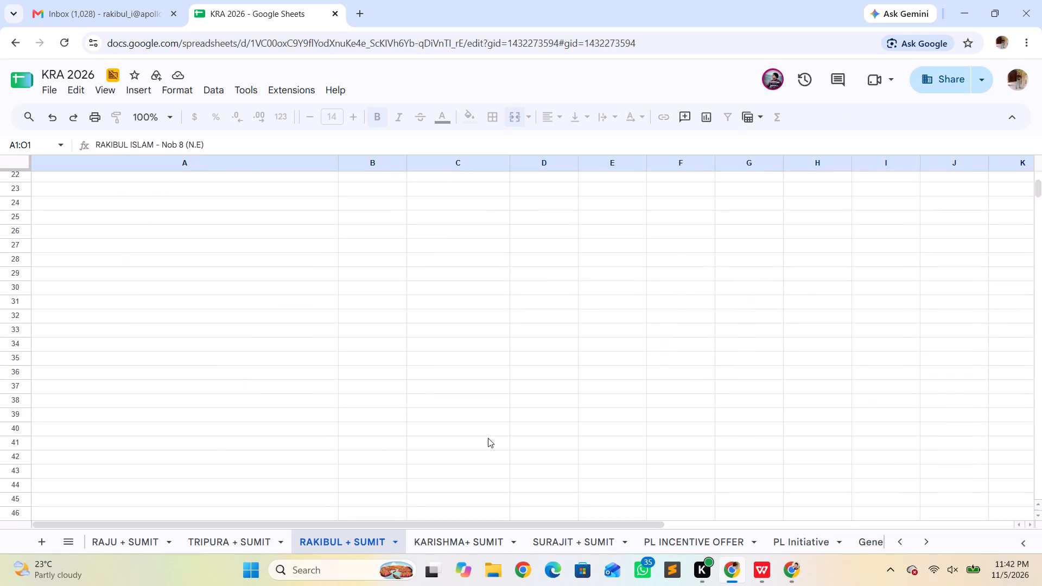
scroll(488, 438, "right", 1)
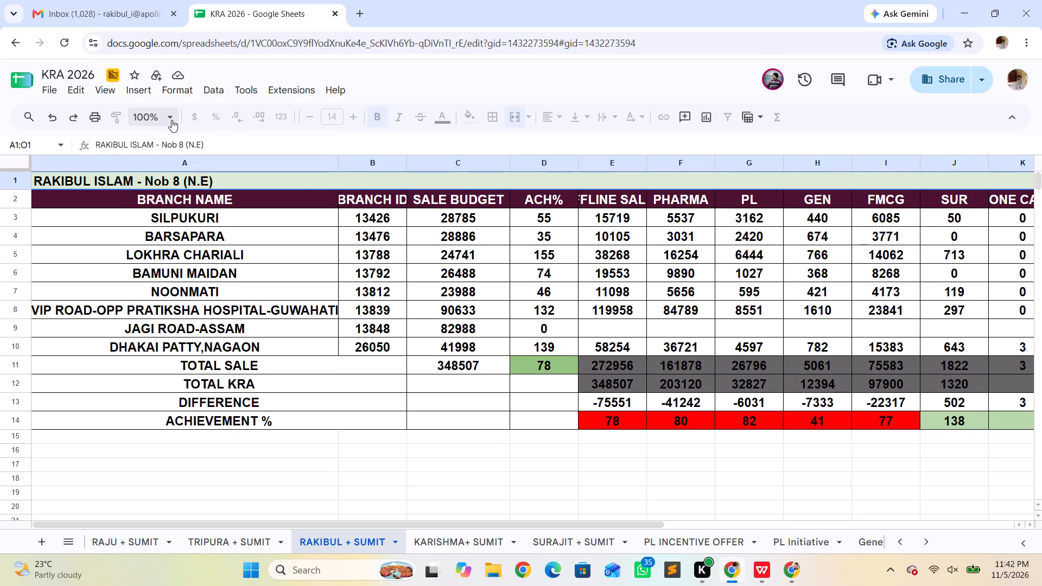
left_click_drag(171, 120, 158, 163)
left_click(158, 163)
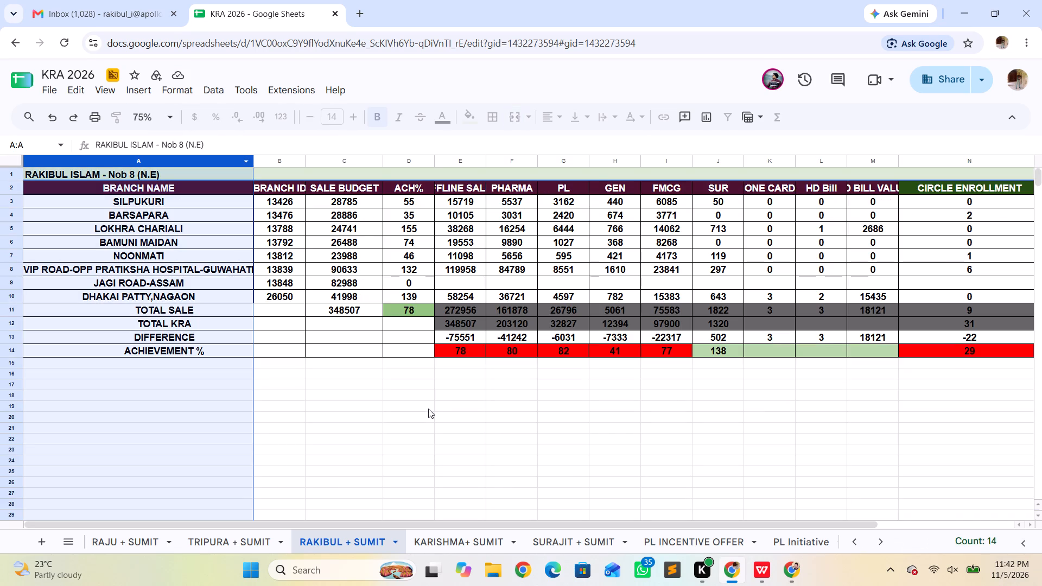
left_click(428, 409)
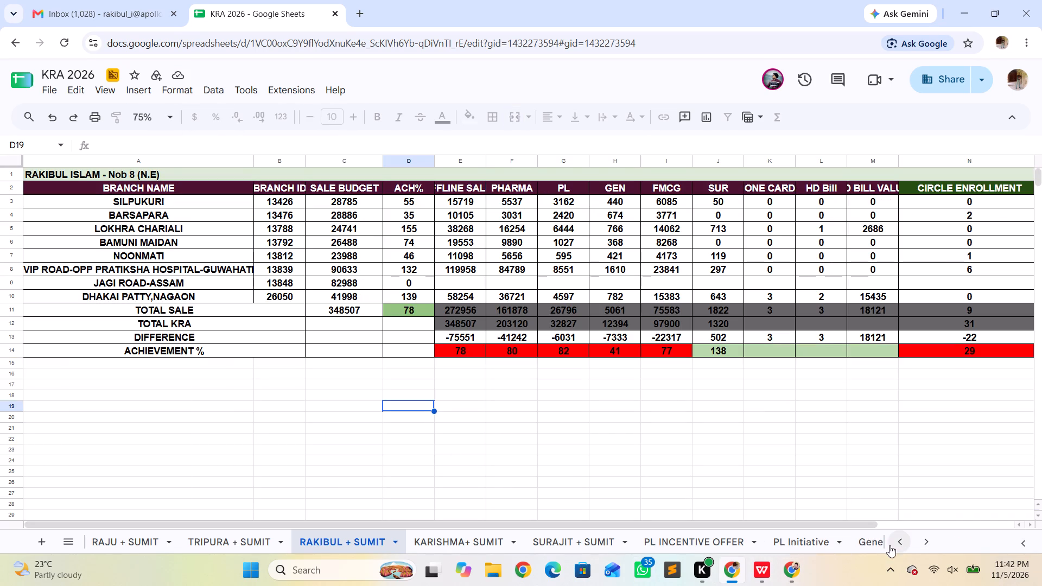
Open the Daily Sales Fill Here sheet and set its zoom to 100%.
triple_click(896, 540)
double_click(896, 540)
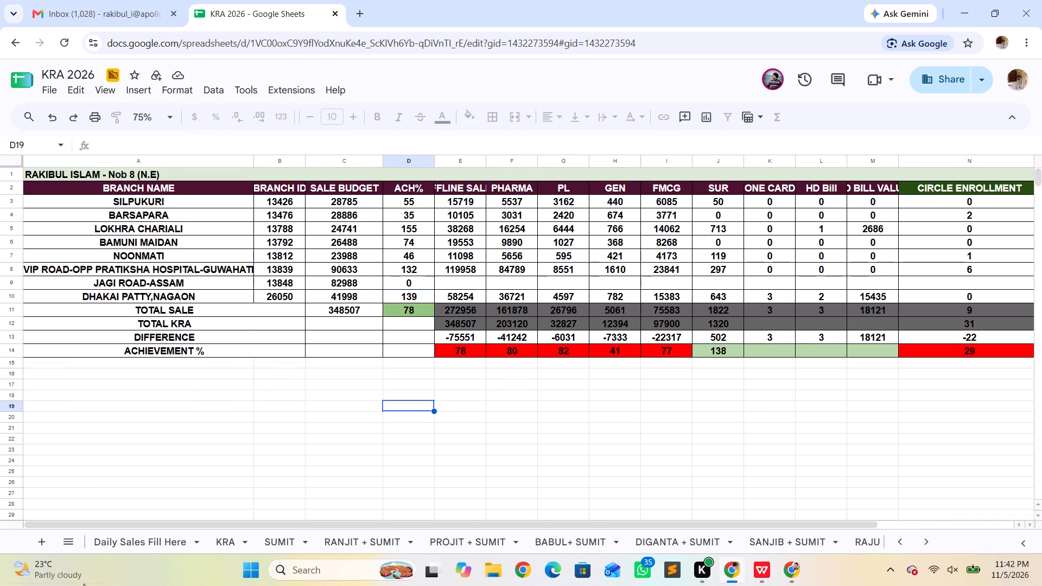
left_click(109, 536)
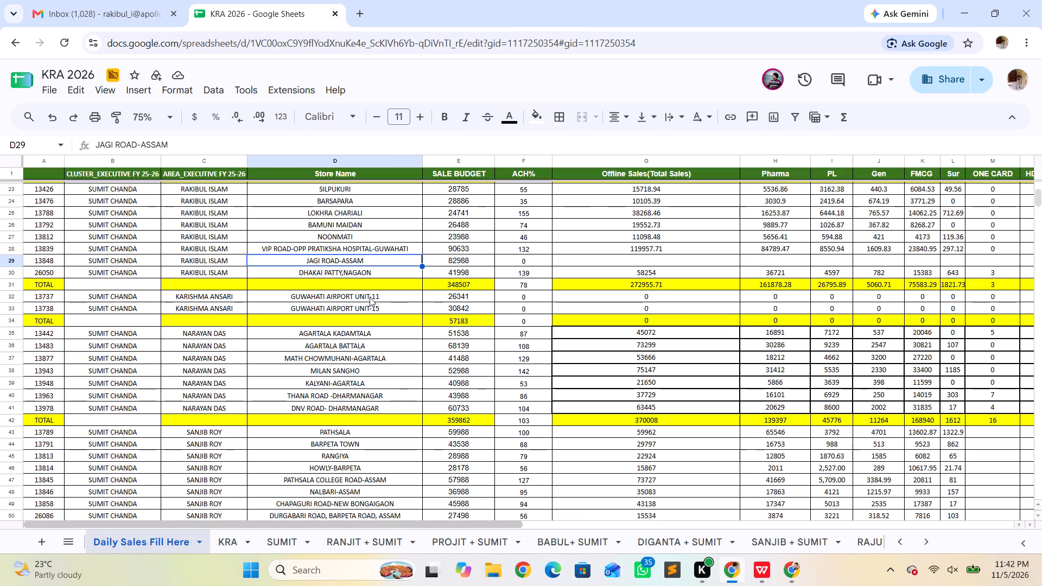
left_click_drag(174, 117, 162, 163)
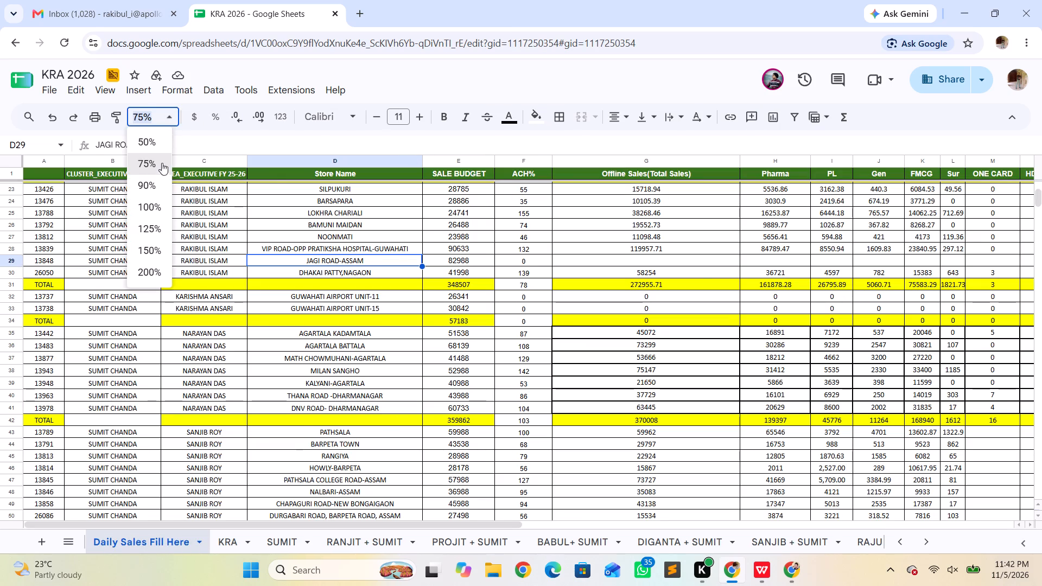
left_click_drag(162, 163, 154, 182)
left_click(154, 182)
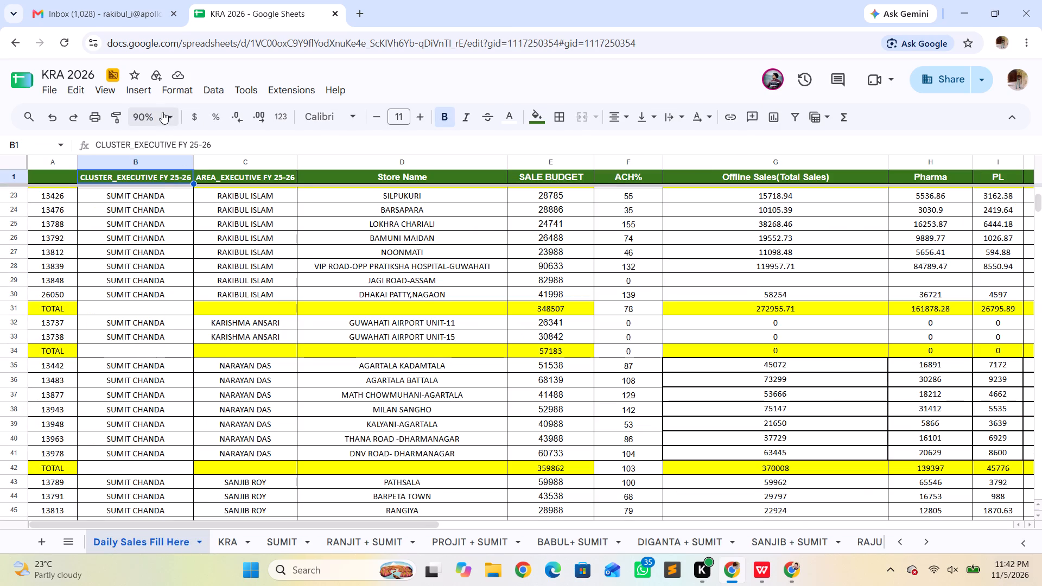
left_click(171, 114)
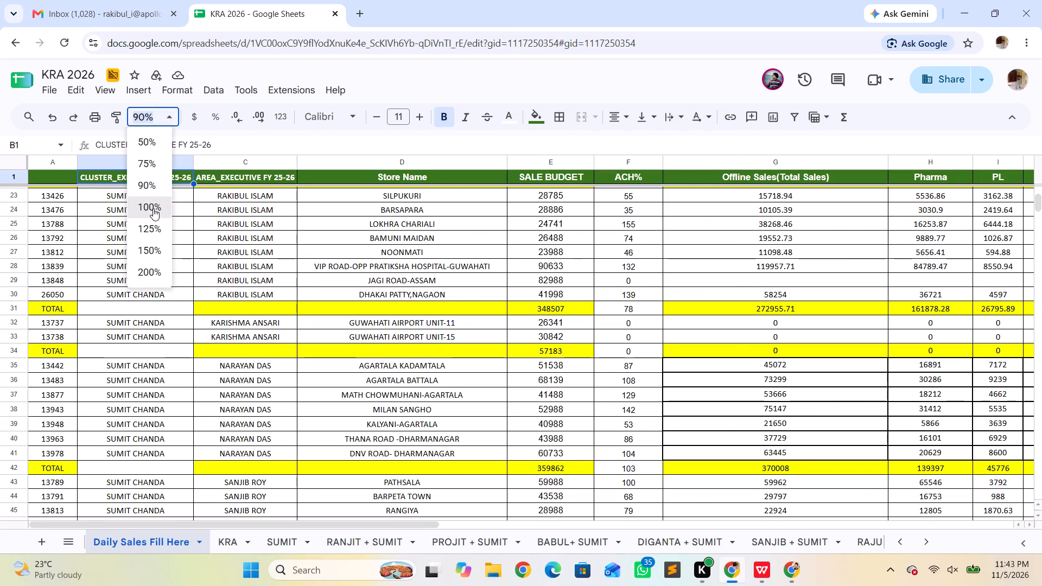
left_click(153, 208)
left_click(424, 382)
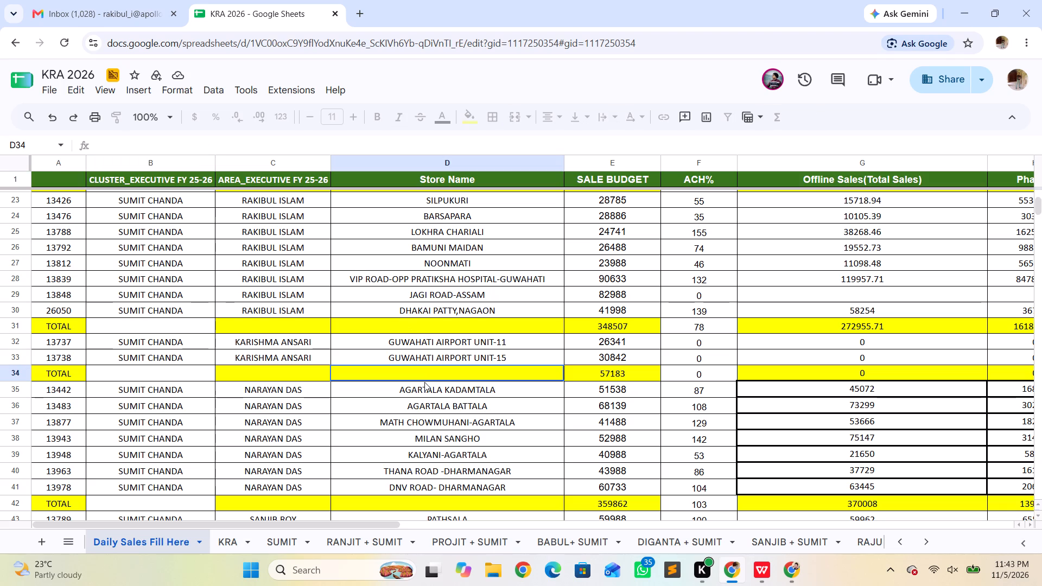
Select the JAGI ROAD-ASSAM store cell and look through the area executives' store sales rows and the calling status and initiative report tables.
left_click(478, 288)
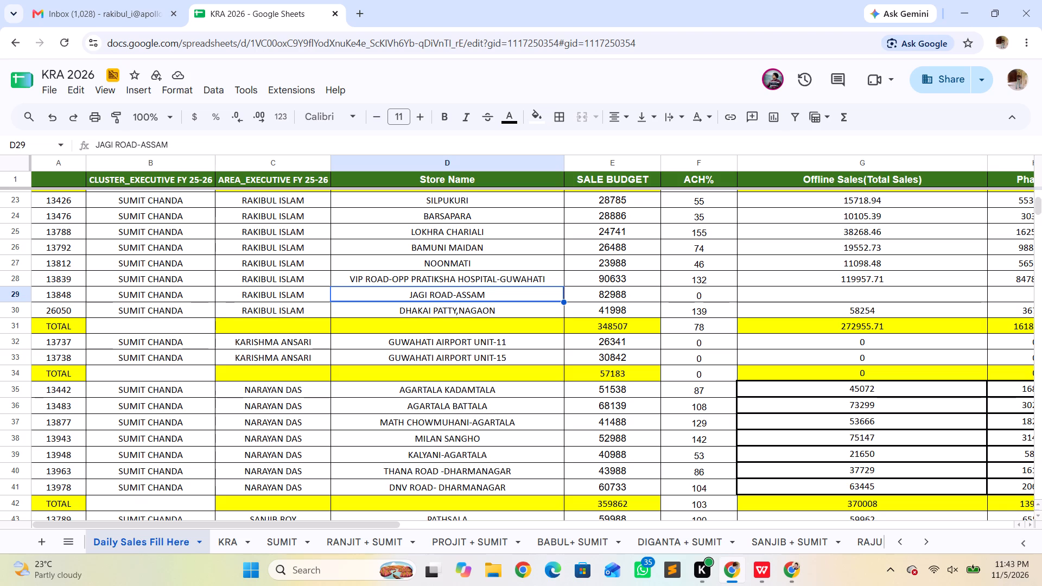
scroll(478, 288, "down", 1)
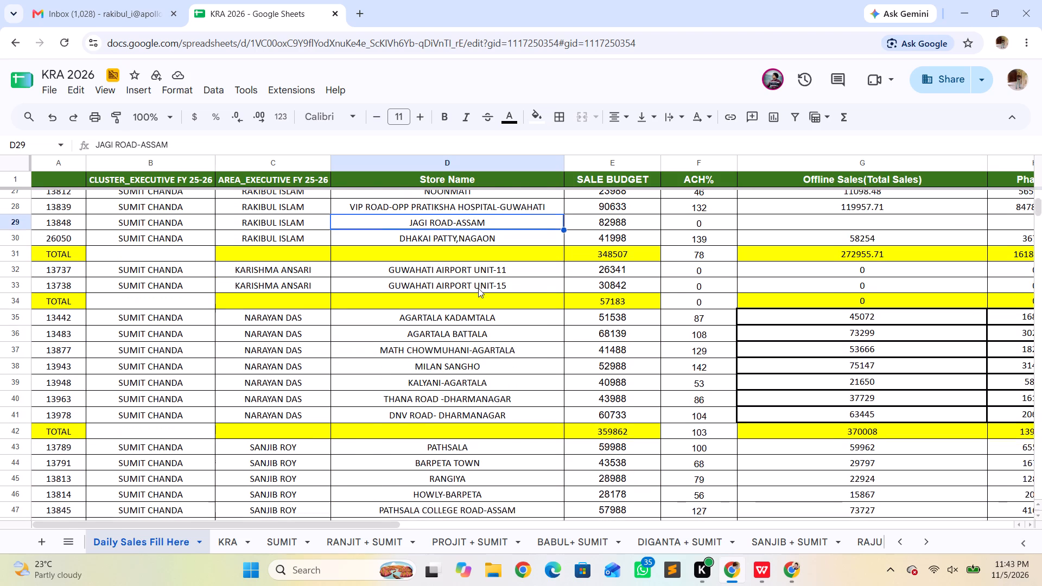
scroll(478, 288, "down", 1)
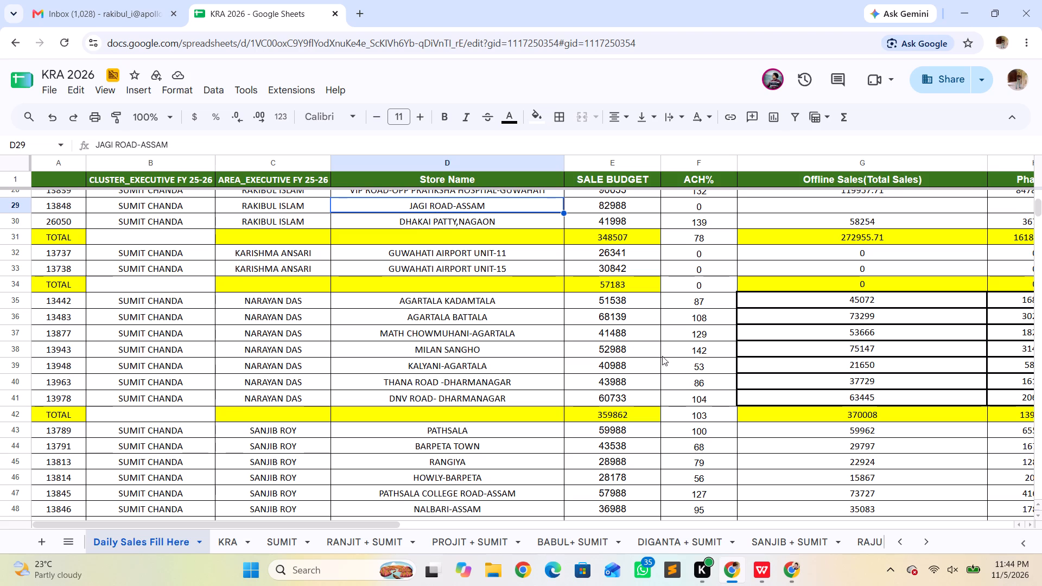
scroll(607, 364, "down", 5)
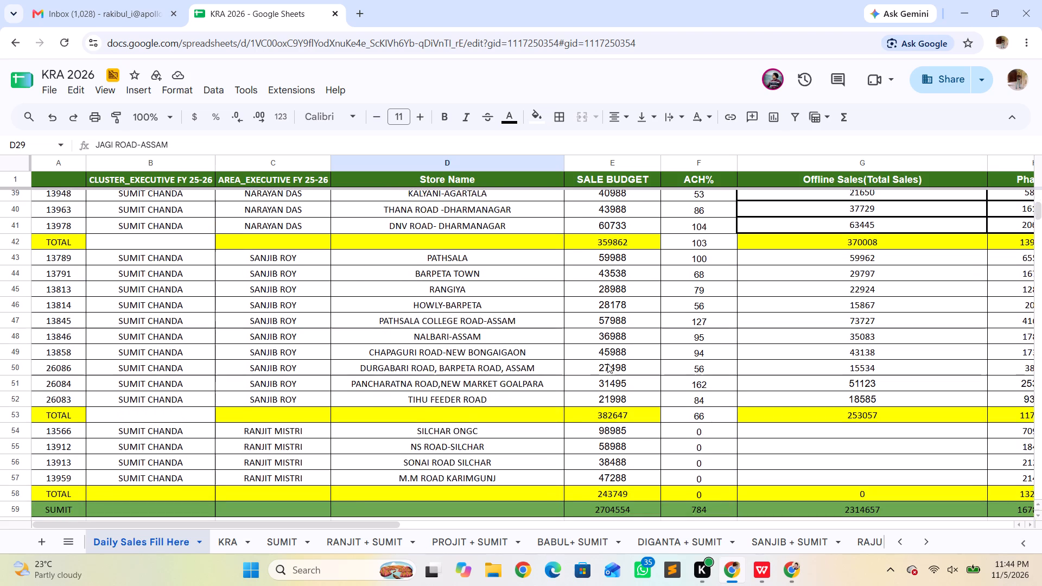
scroll(607, 364, "down", 7)
scroll(607, 364, "right", 5)
scroll(607, 364, "up", 7)
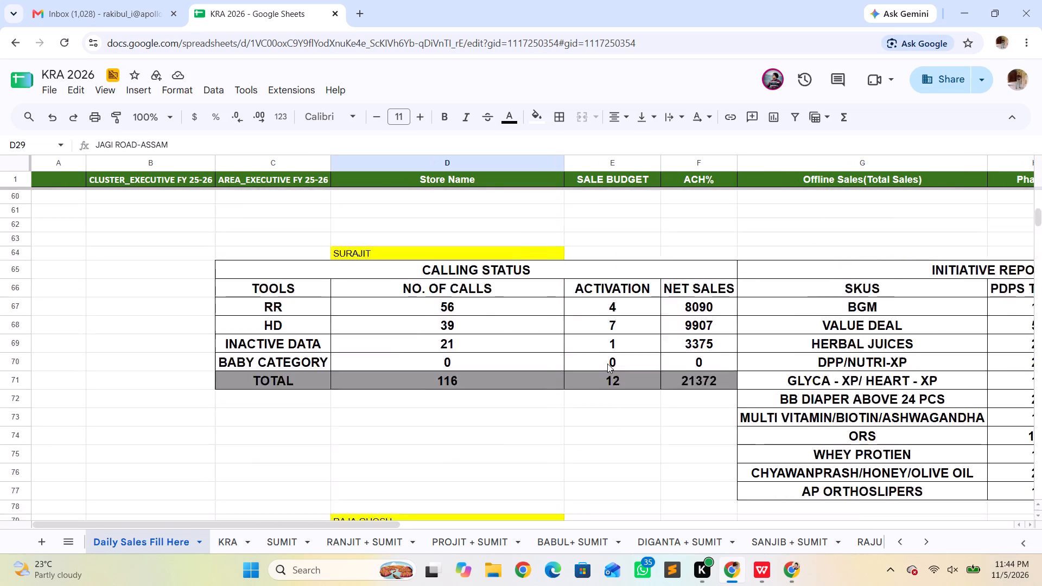
scroll(607, 364, "up", 8)
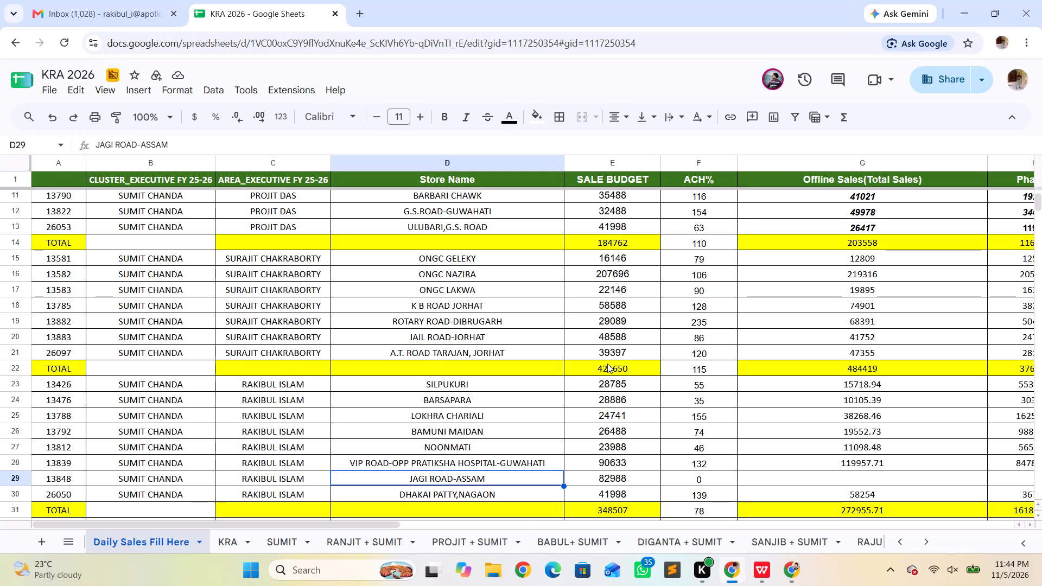
scroll(607, 364, "down", 2)
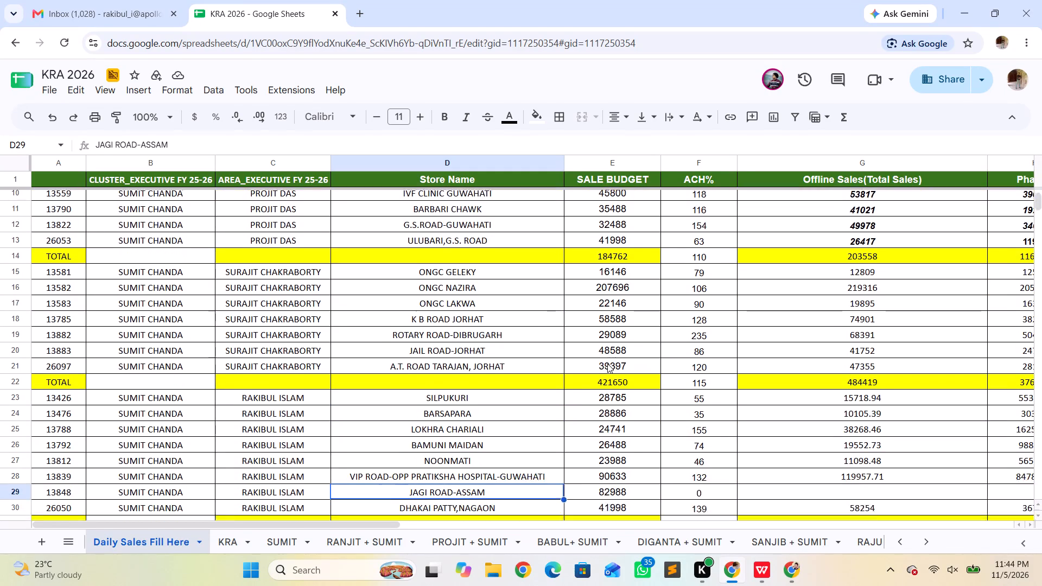
scroll(607, 364, "down", 2)
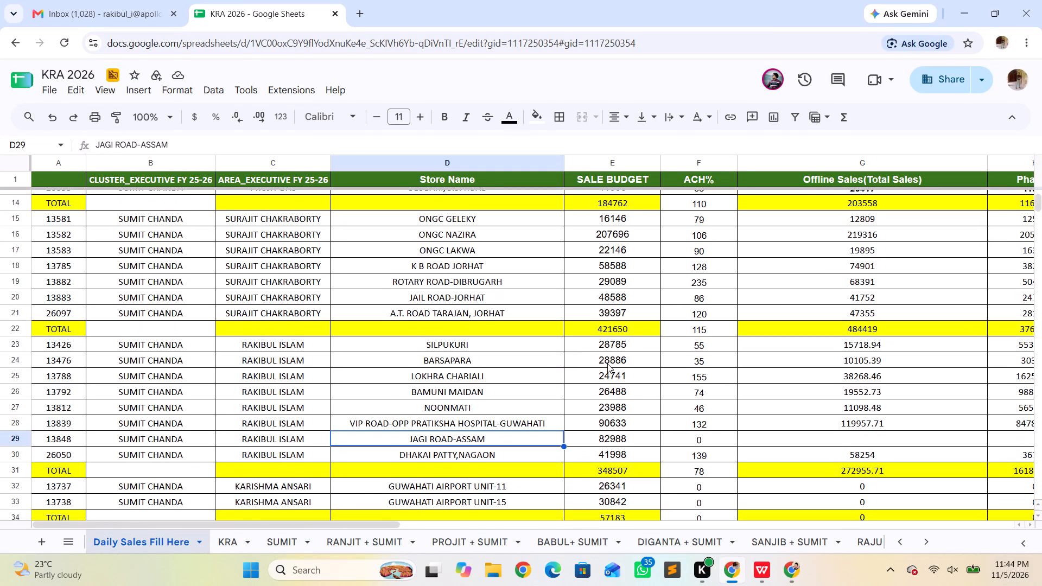
scroll(607, 364, "down", 5)
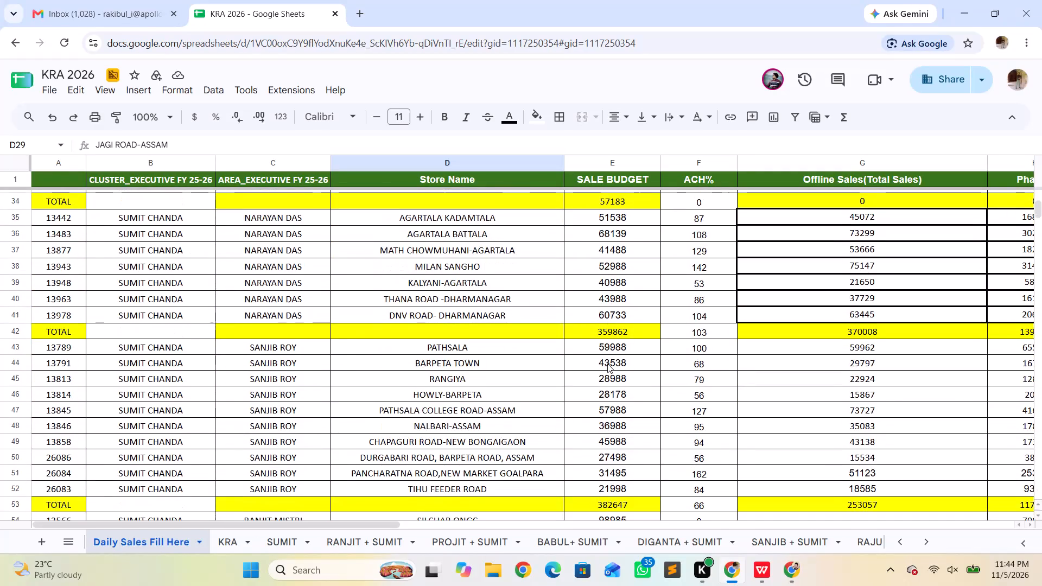
scroll(607, 364, "up", 15)
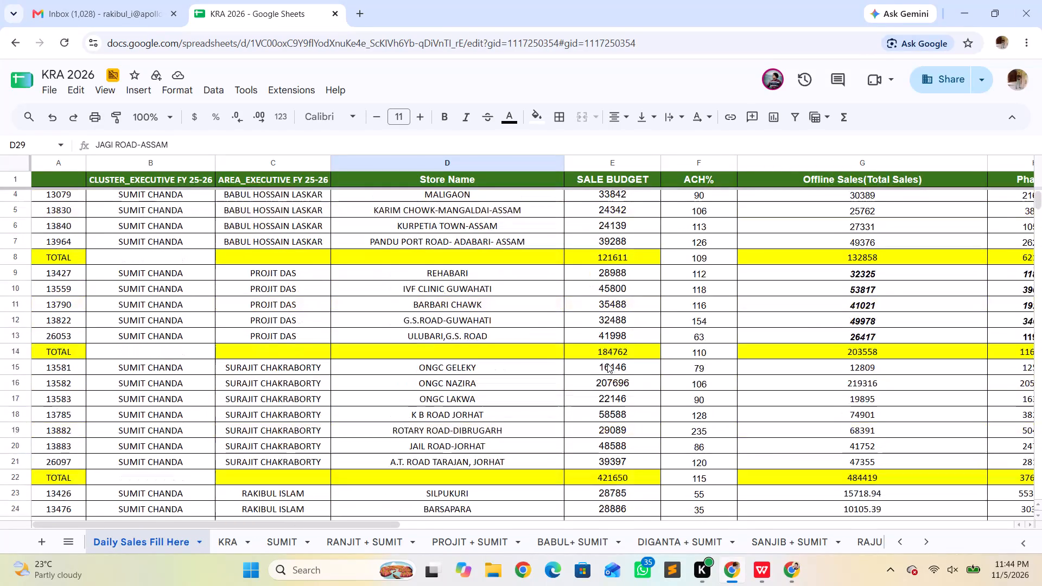
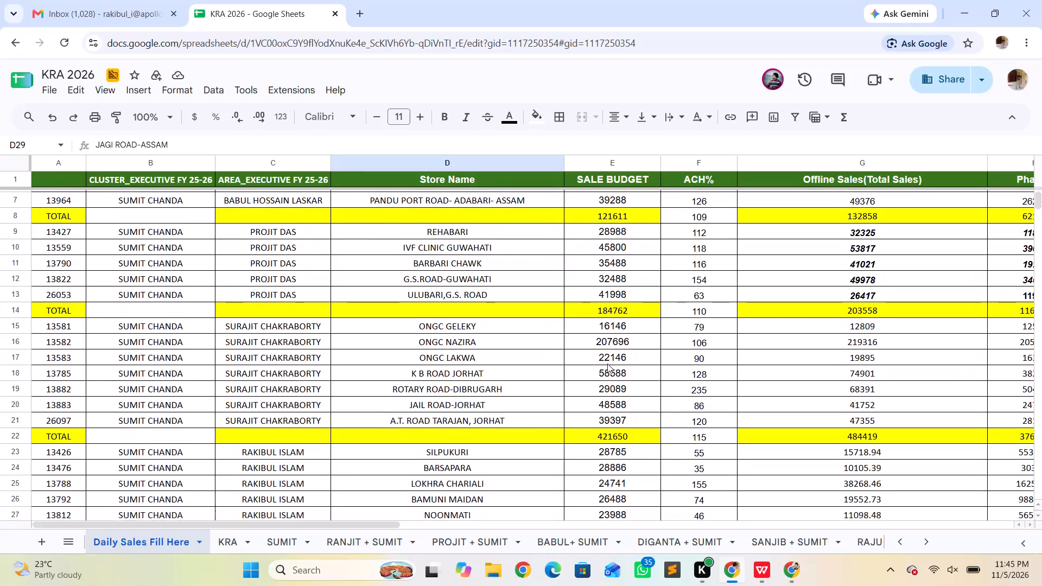
Enter 109679.36 as the Offline Sales (Total Sales) figure for the JAGI ROAD-ASSAM store.
scroll(607, 364, "down", 1)
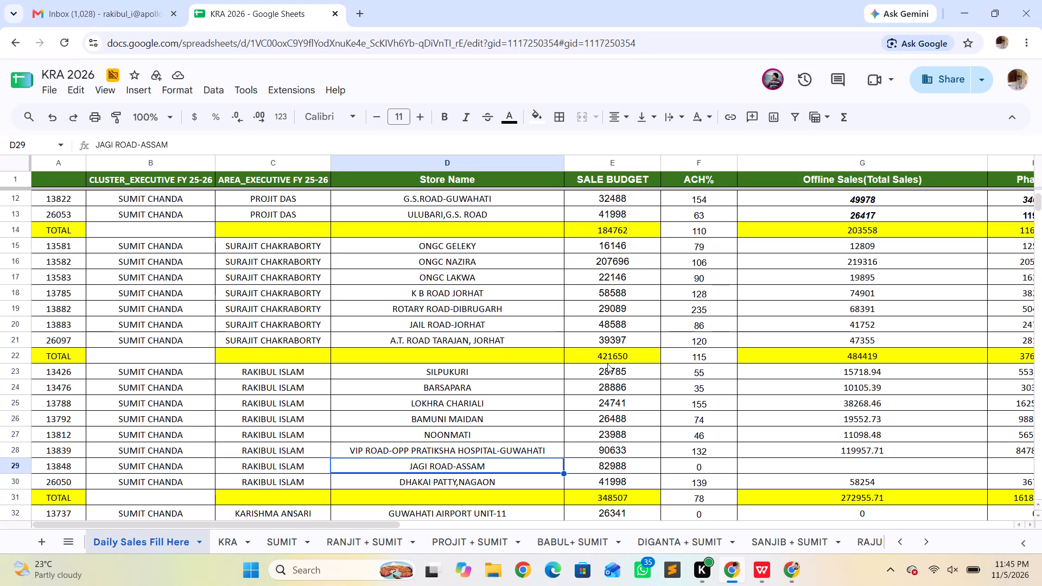
scroll(607, 364, "down", 2)
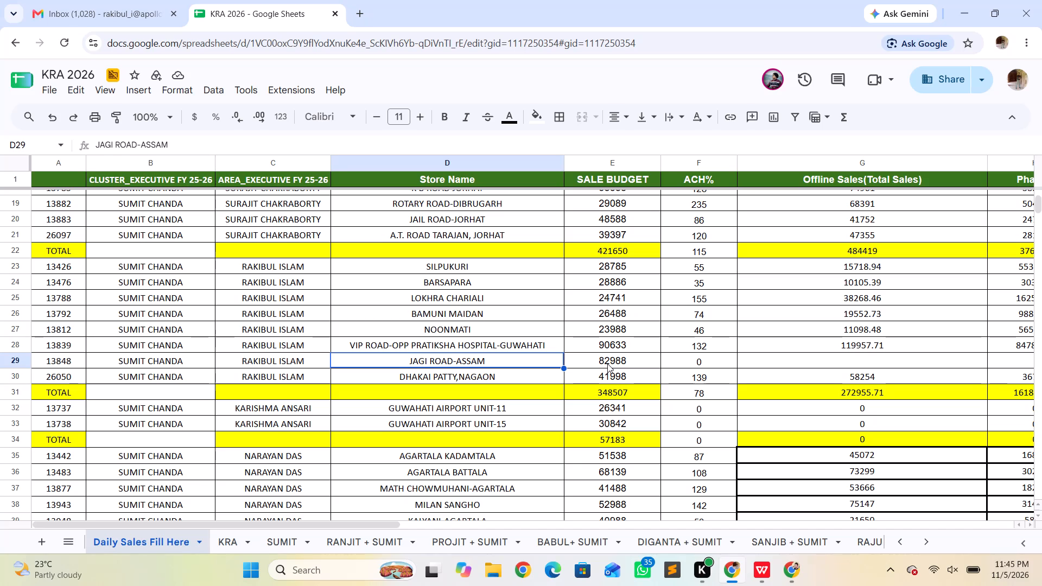
scroll(607, 364, "down", 2)
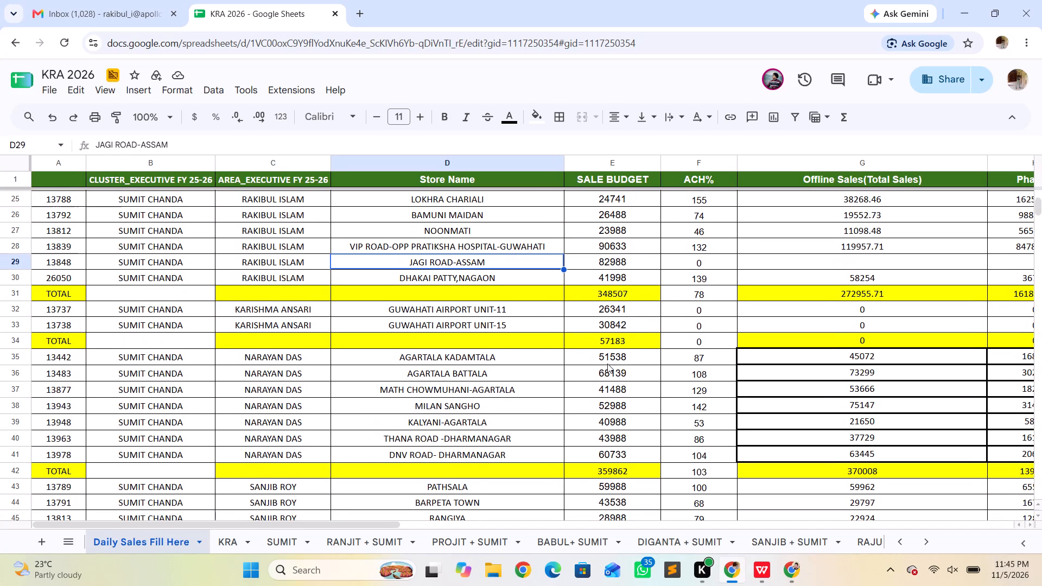
scroll(607, 364, "up", 10)
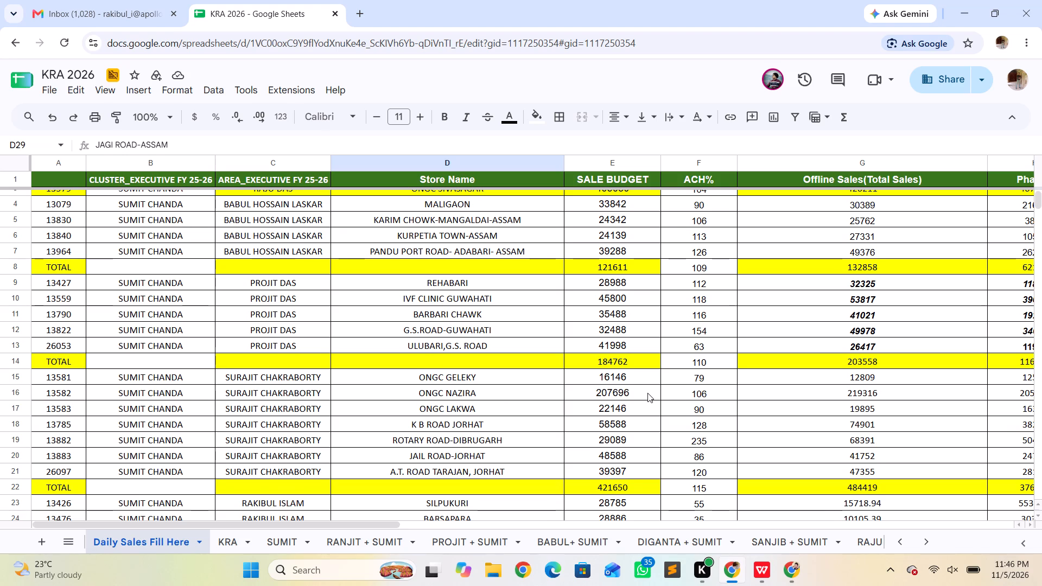
scroll(647, 393, "down", 4)
scroll(647, 393, "up", 2)
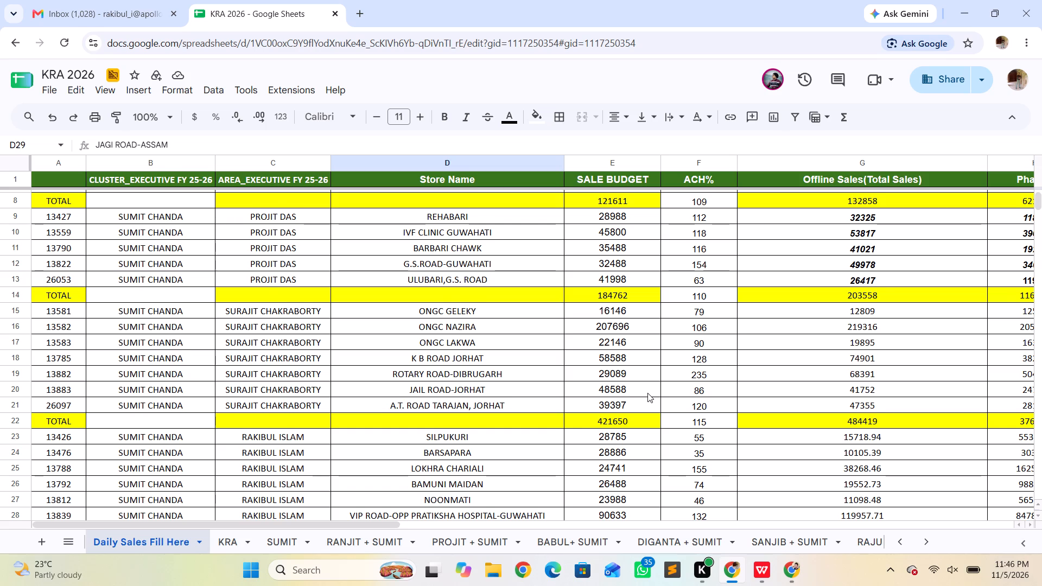
scroll(647, 393, "down", 1)
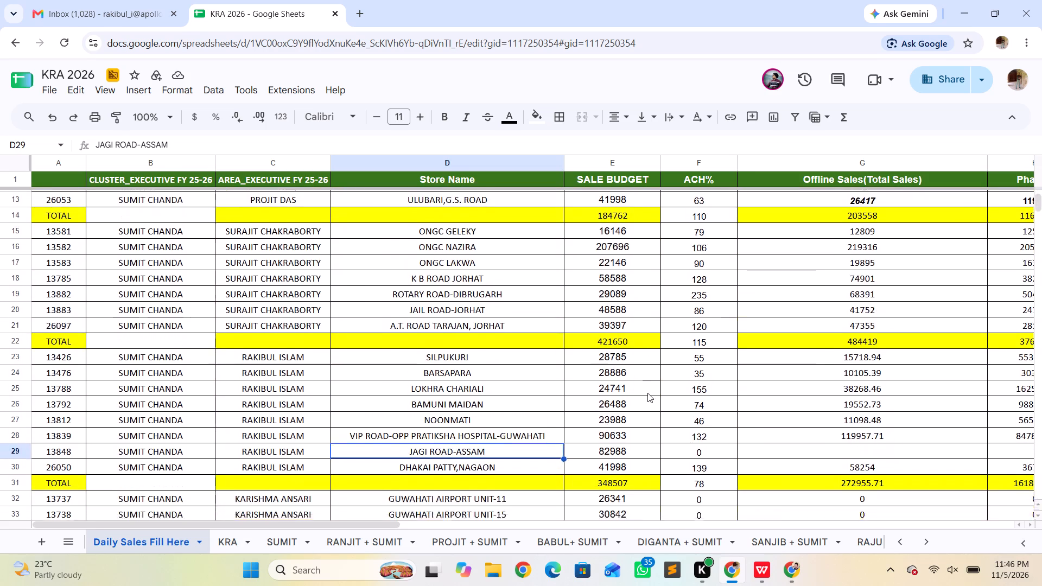
scroll(647, 393, "down", 1)
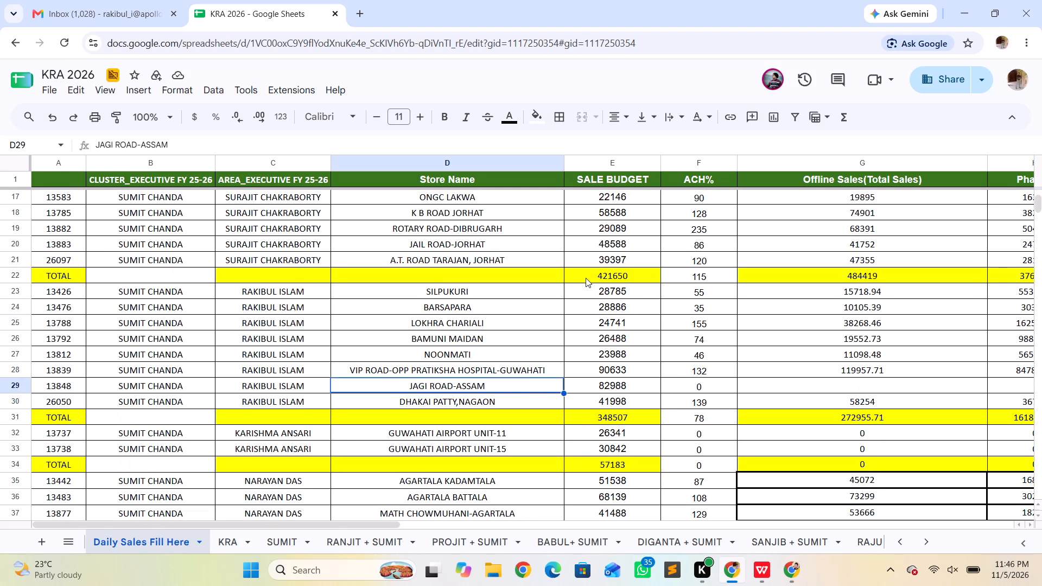
key("Right")
key("Right")
key("Right")
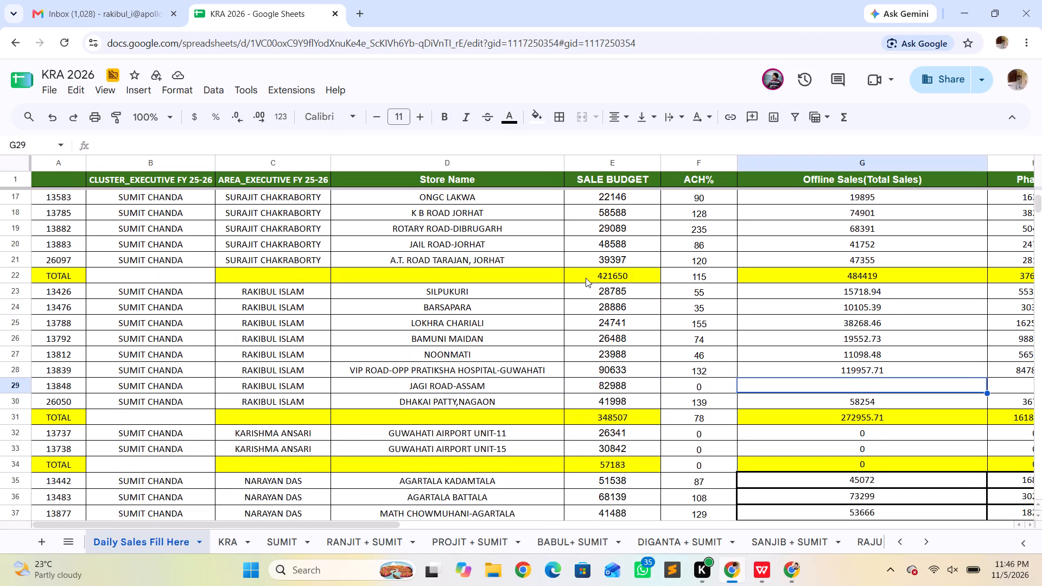
type("1096")
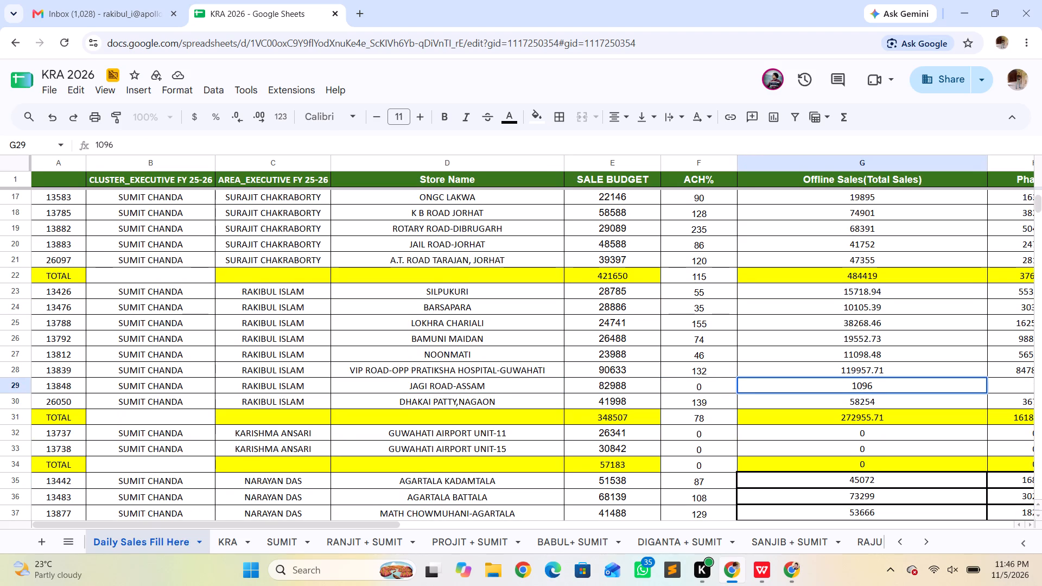
type("79.36")
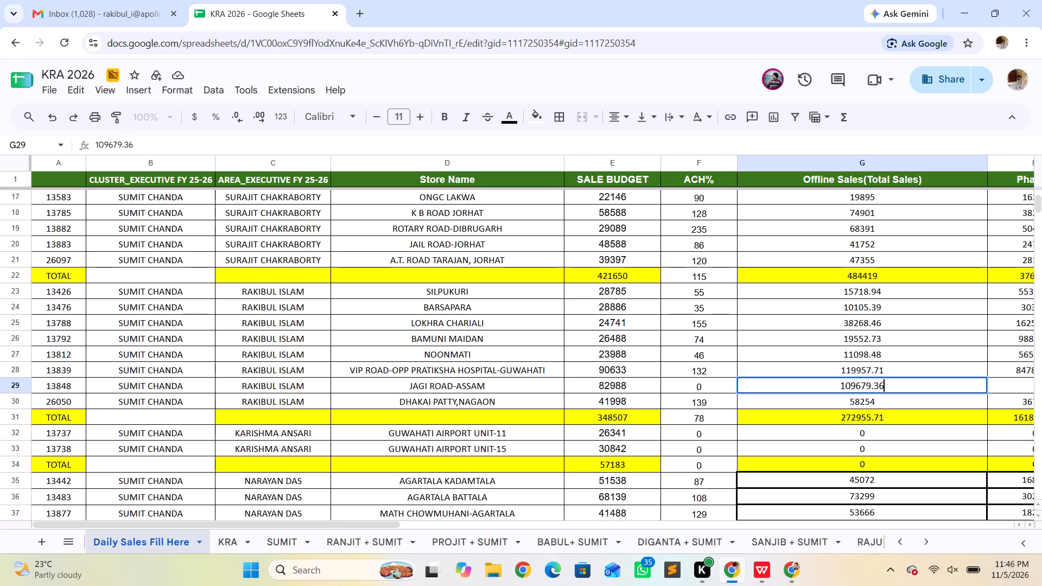
key("Right")
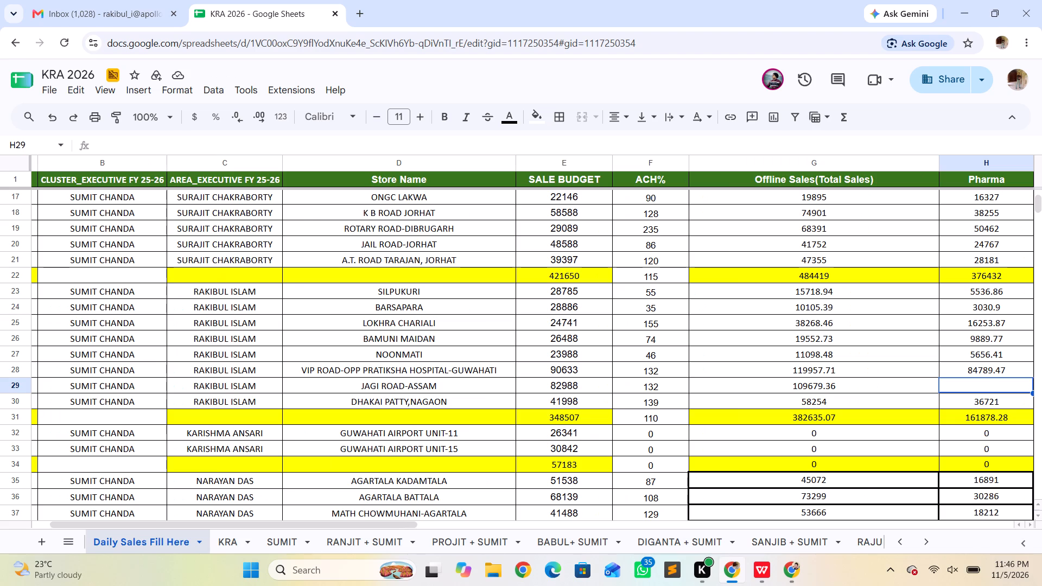
Fill the JAGI ROAD-ASSAM row with Pharma 58262.89, PL 6894.06 and Gen 7434.04.
type("58262.")
type("89")
key("Right")
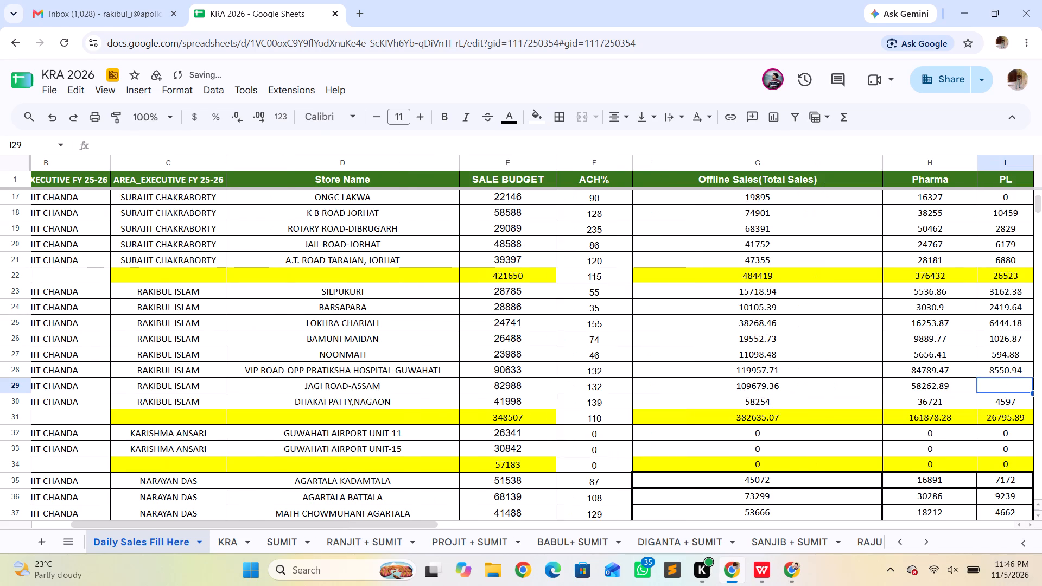
type("6894.06")
key("Right")
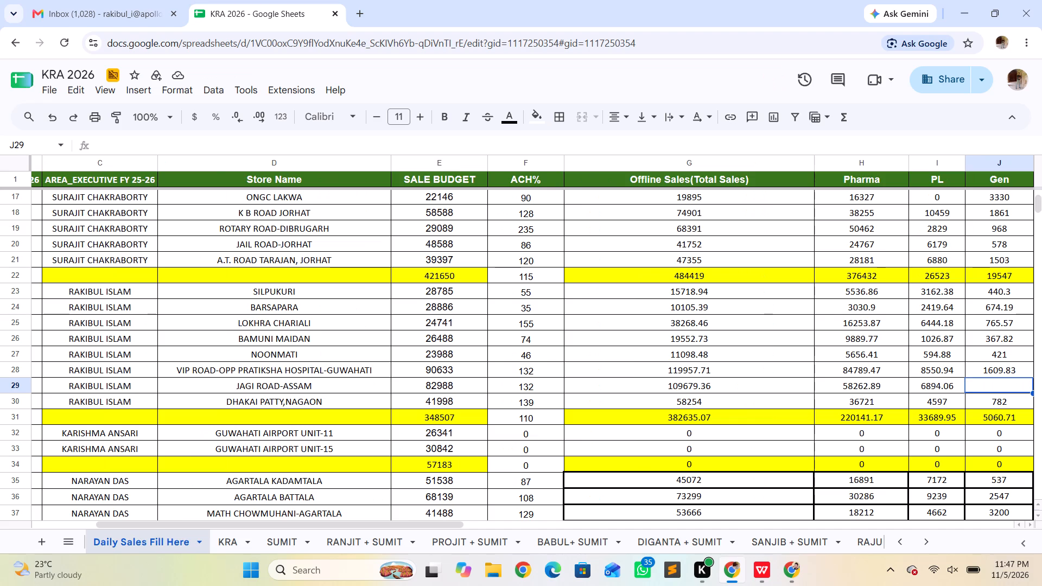
type("74")
type("34")
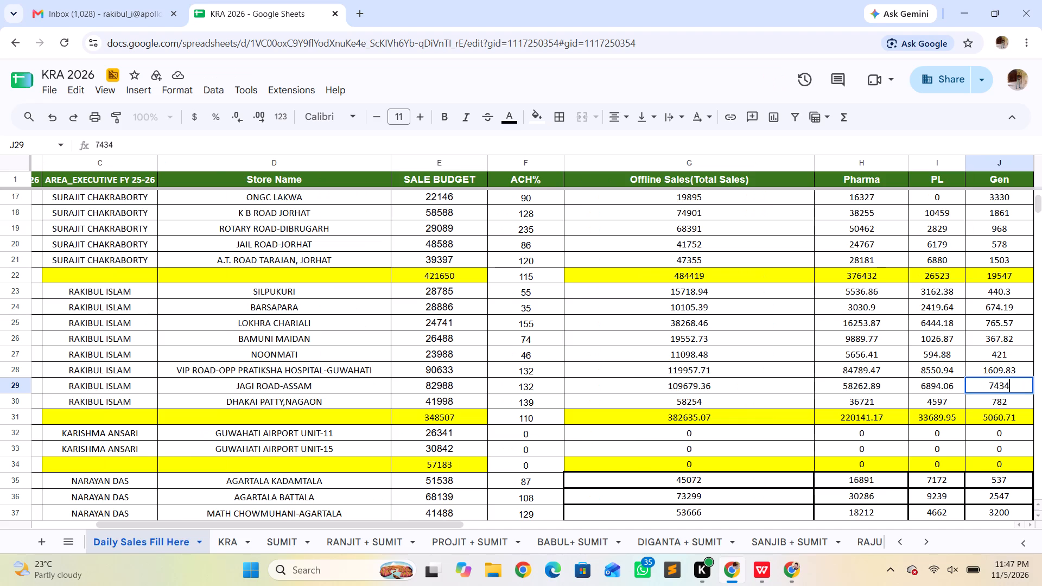
type(".04")
key("Right")
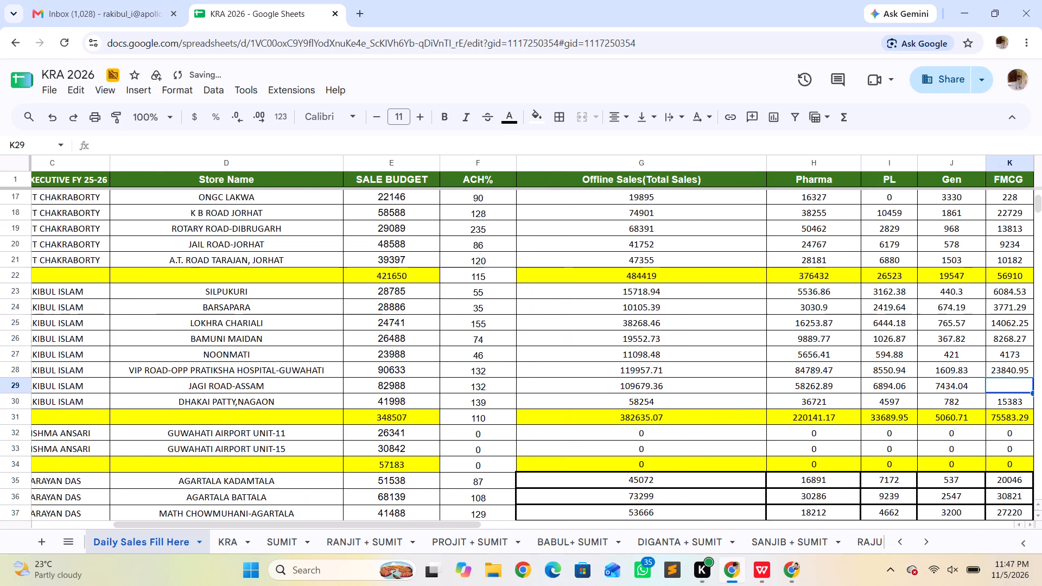
Enter FMCG 34901.46 for JAGI ROAD-ASSAM, copy that FMCG cell, and enter 1727.74 under Sur.
type("34")
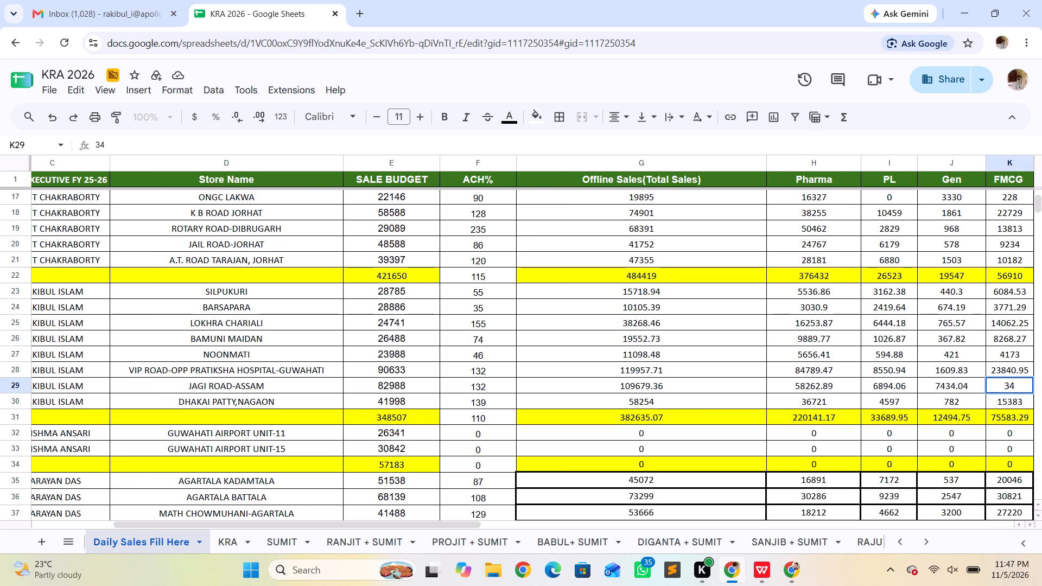
type("901.46")
key("Right")
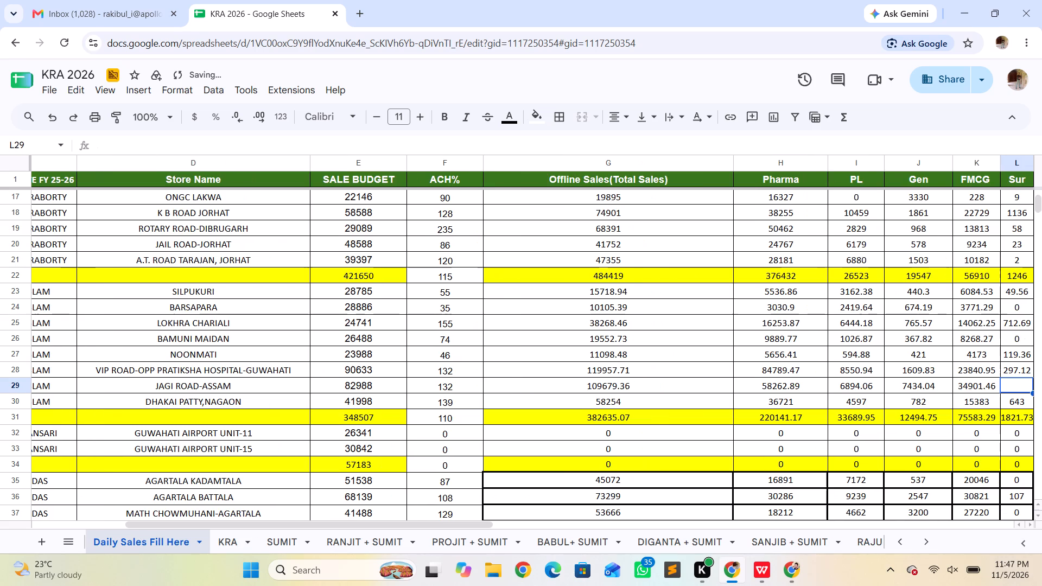
key("Left")
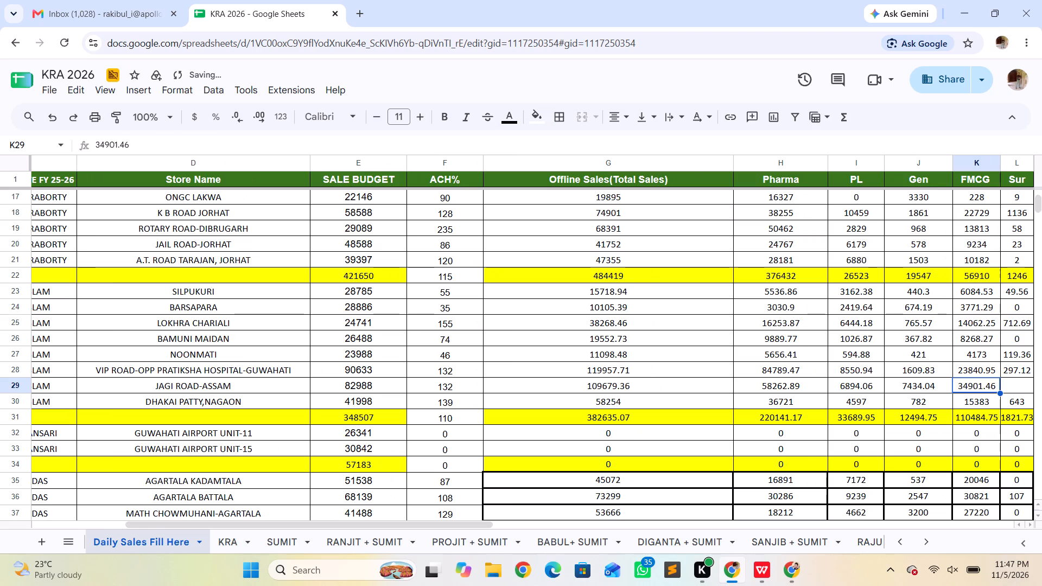
key("ctrl+c")
key("Right")
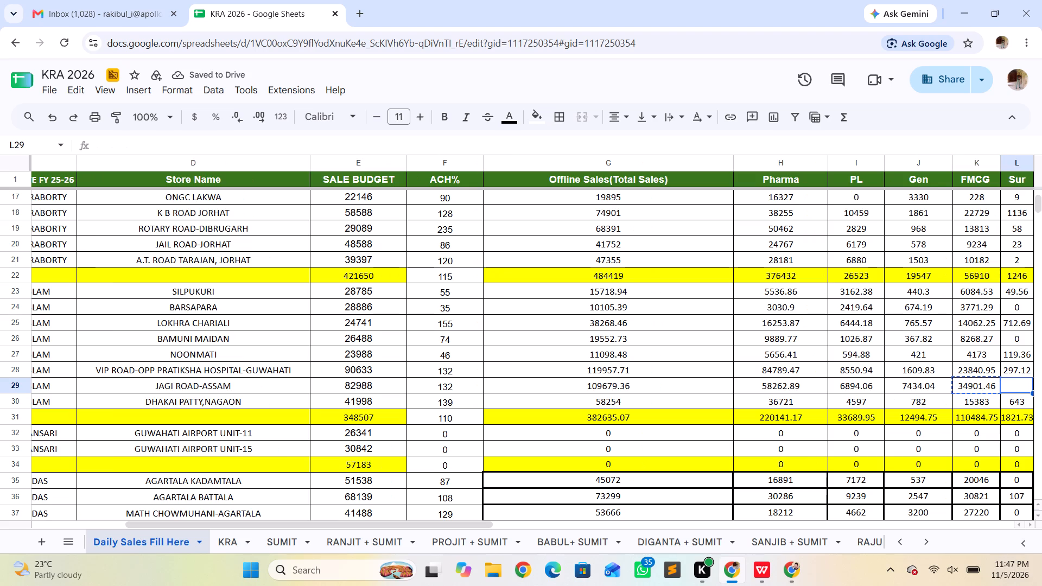
type("1727.74")
key("Right")
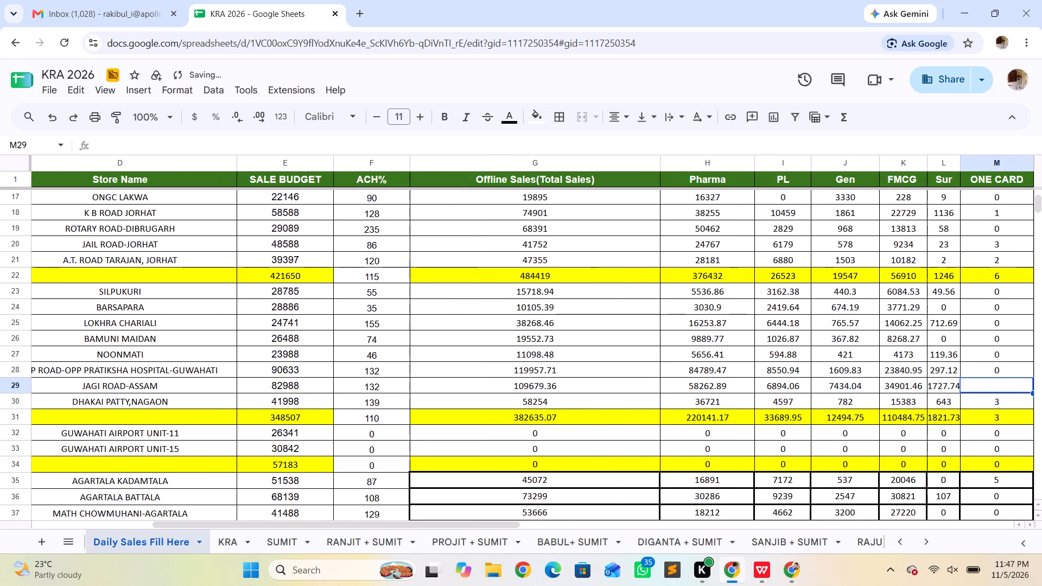
Fill the JAGI ROAD-ASSAM row with ONE CARD 3, HD Bill 0, HD BILL VALUE 0 and CIRCLE ENROLLMENT 1.
key("3")
key("Right")
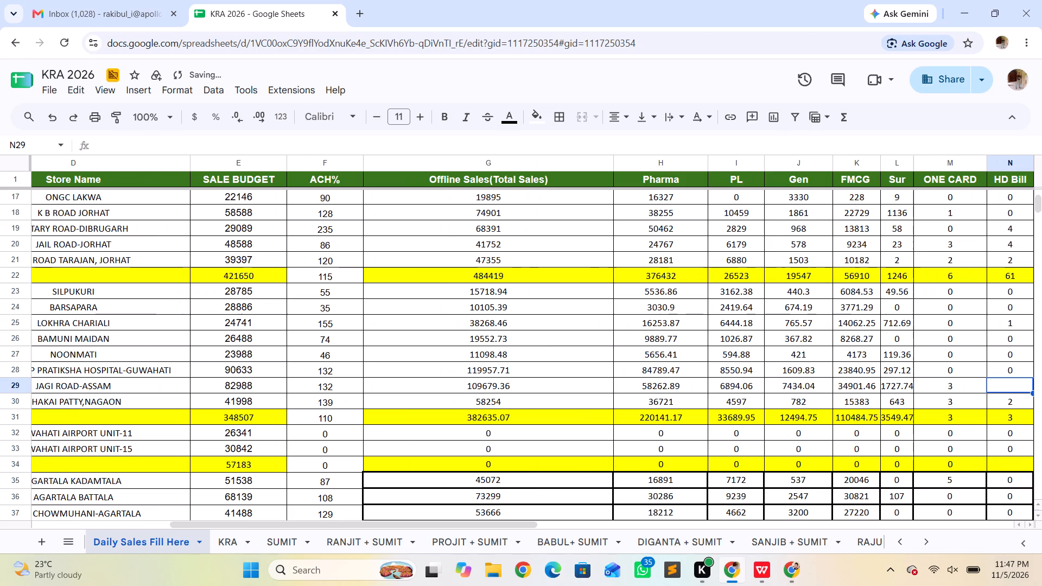
key("0")
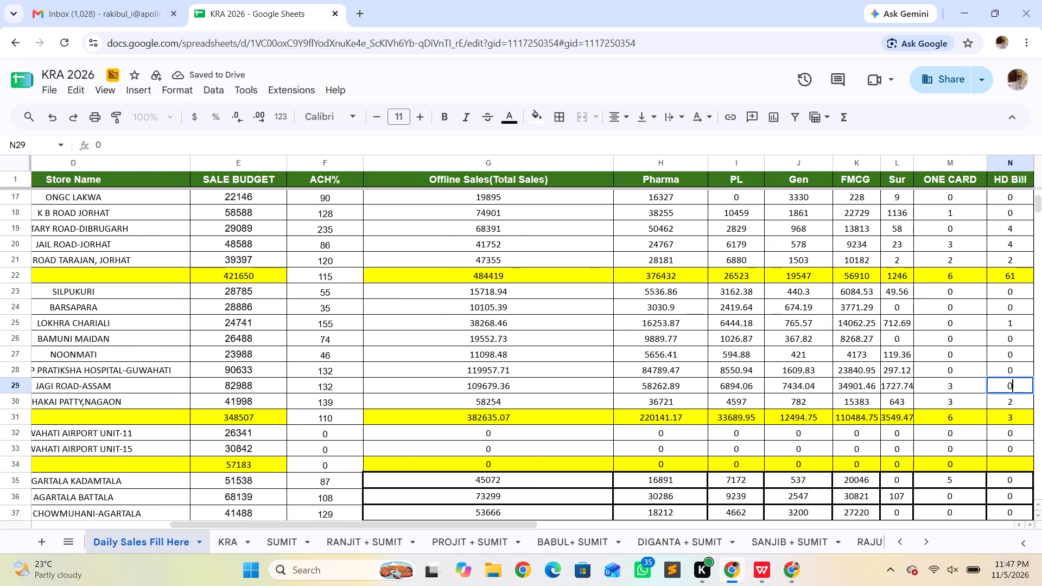
key("0")
key("Right")
key("0")
key("Right")
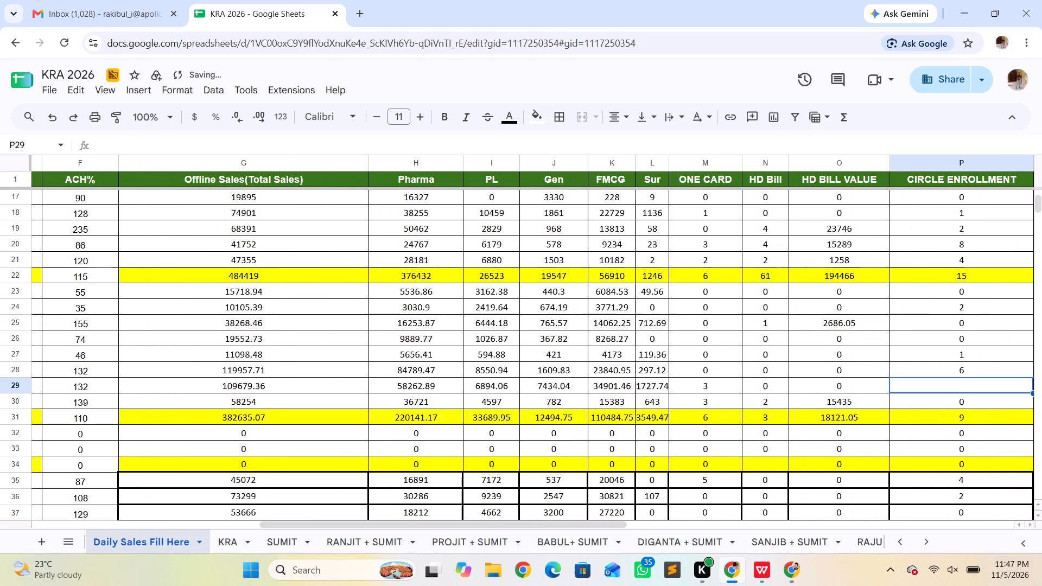
key("1")
key("Right")
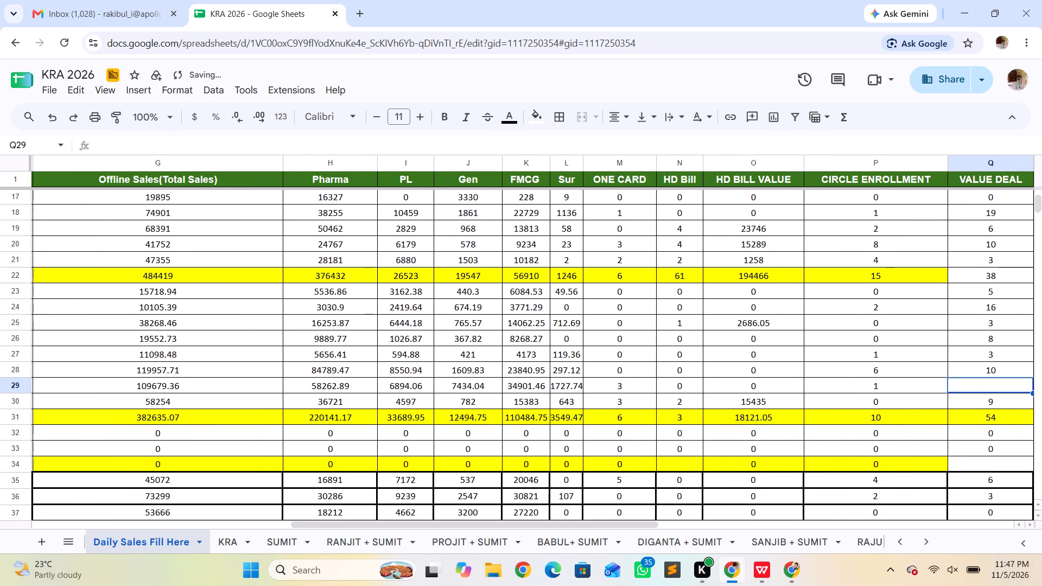
Complete the JAGI ROAD-ASSAM row with VALUE DEAL 14, BILL COUNT 217, the copied FMCG value as offline FMCG, and online FMCG 0.
type("14")
key("Right")
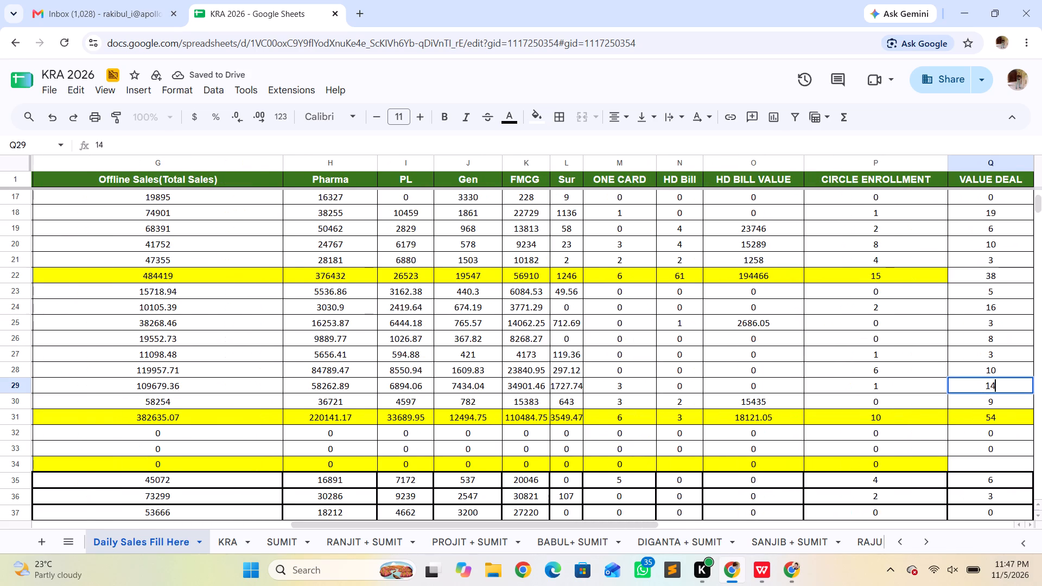
type("217")
key("Right")
key("Right")
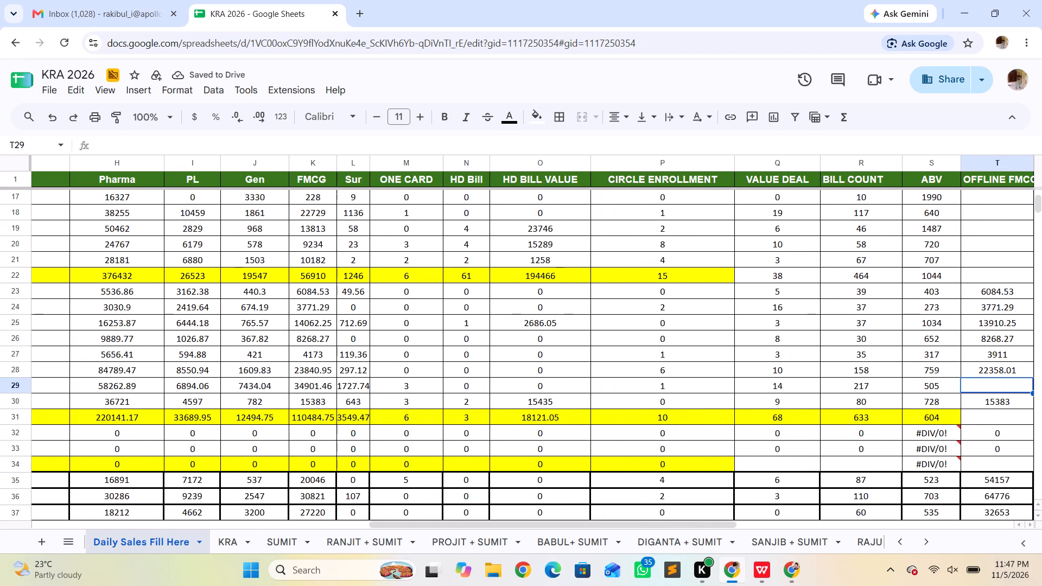
key("ctrl+v")
key("Right")
key("0")
key("Right")
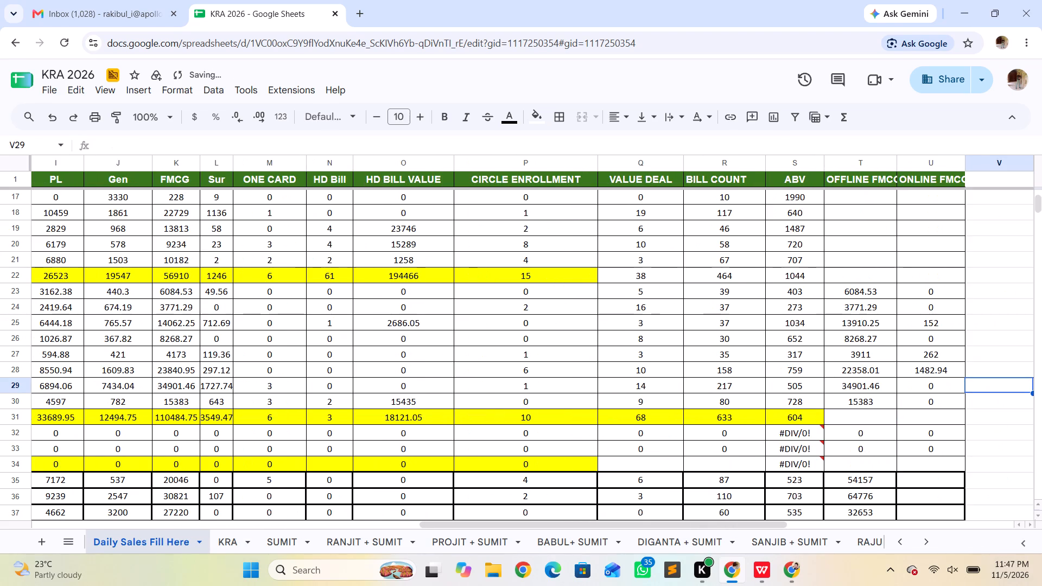
Set the VALUE DEAL sale quantity to 68 in area executive Rakibul's Initiative Reports table.
key("Left")
key("Left")
key("Left")
key("Left")
key("Left")
key("Left")
key("Left")
key("Left")
key("Left")
key("Left")
key("Left")
key("Left")
key("Left")
key("Left")
key("Left")
key("Left")
key("Left")
key("Left")
key("Left")
key("Left")
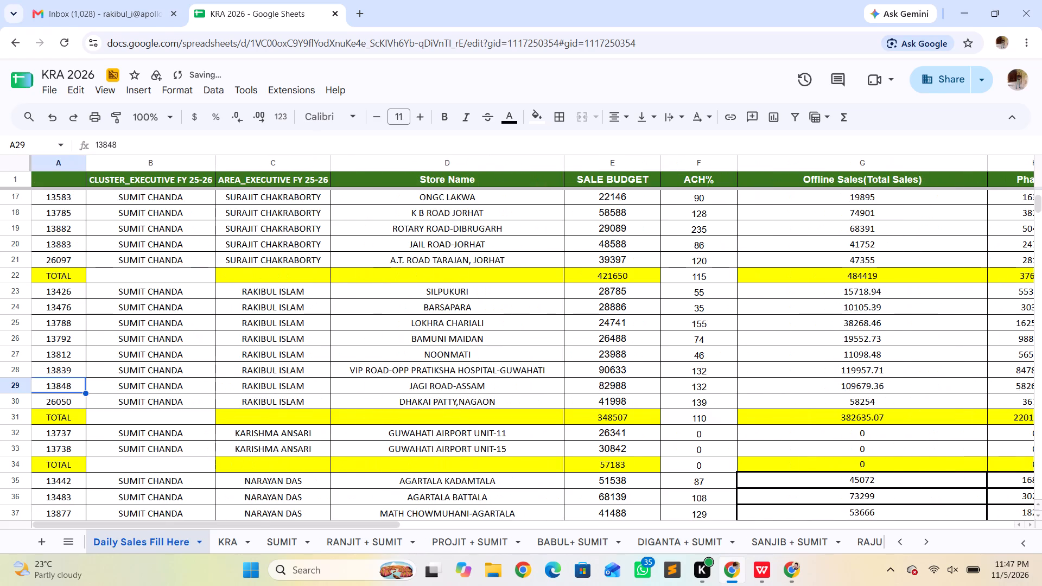
scroll(595, 411, "down", 8)
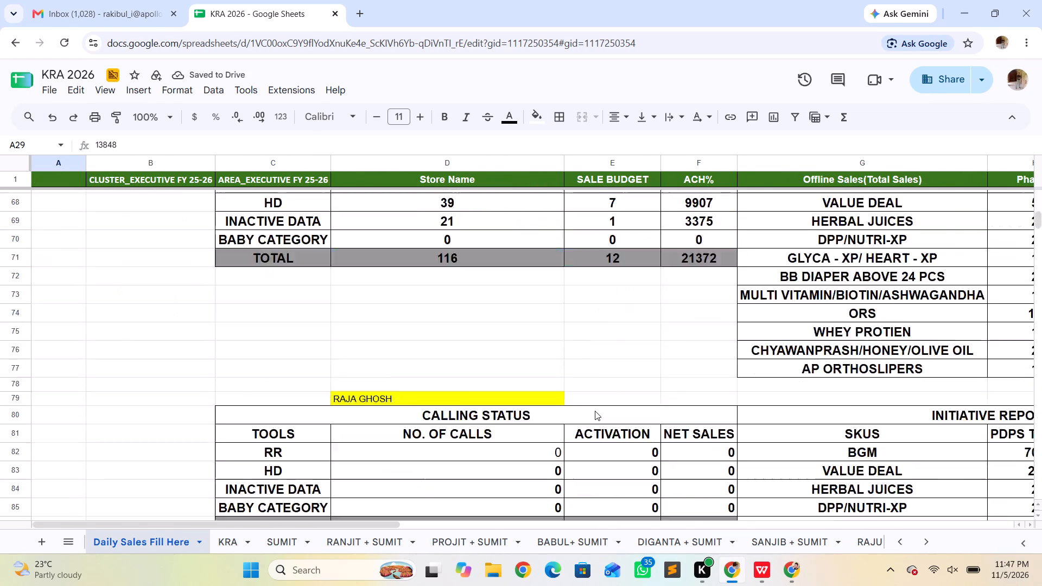
scroll(595, 411, "down", 3)
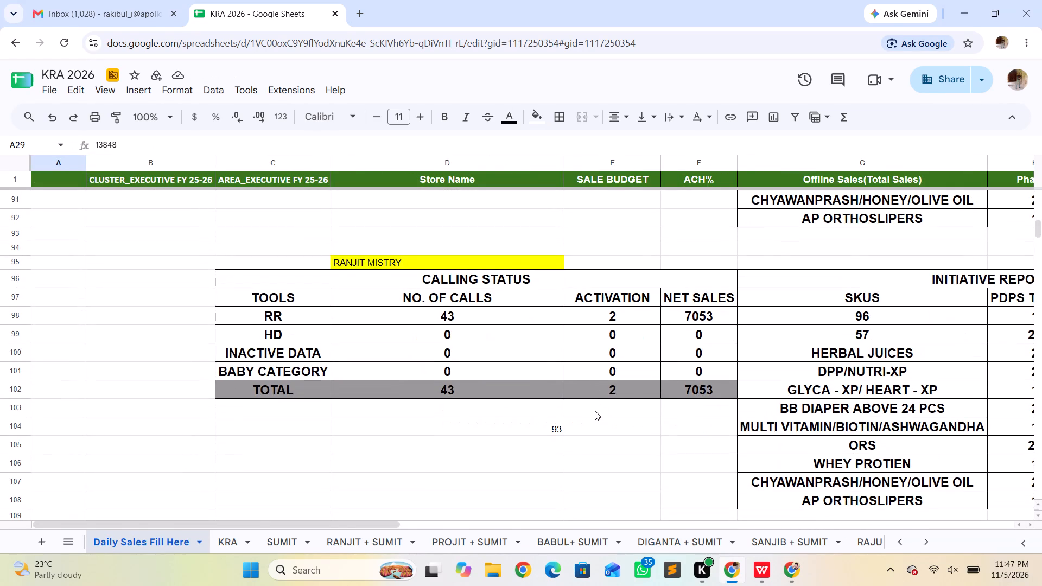
scroll(595, 411, "down", 10)
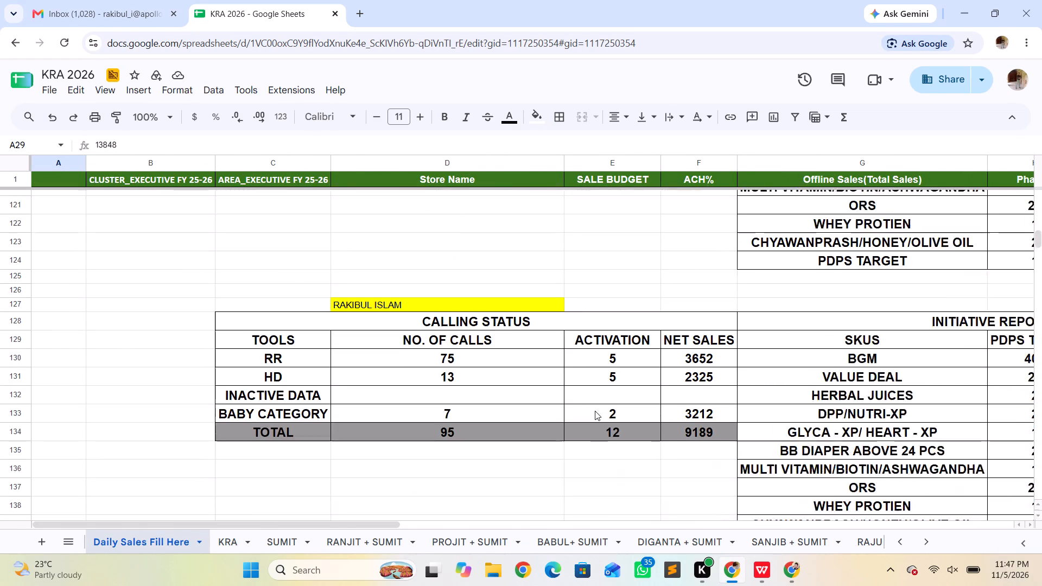
scroll(595, 411, "down", 1)
scroll(595, 411, "left", 5)
left_click(836, 322)
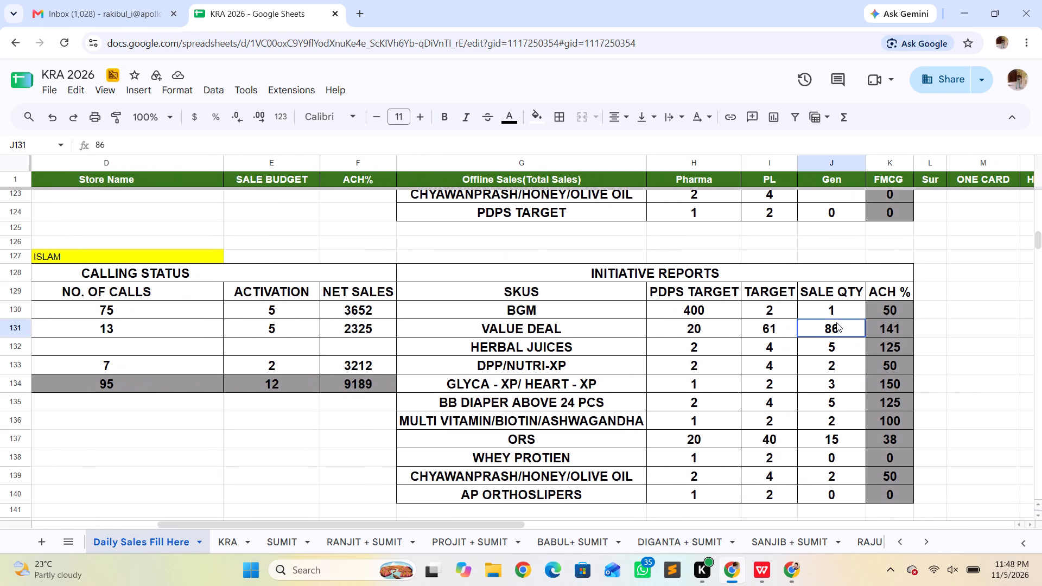
type("68")
left_click(970, 339)
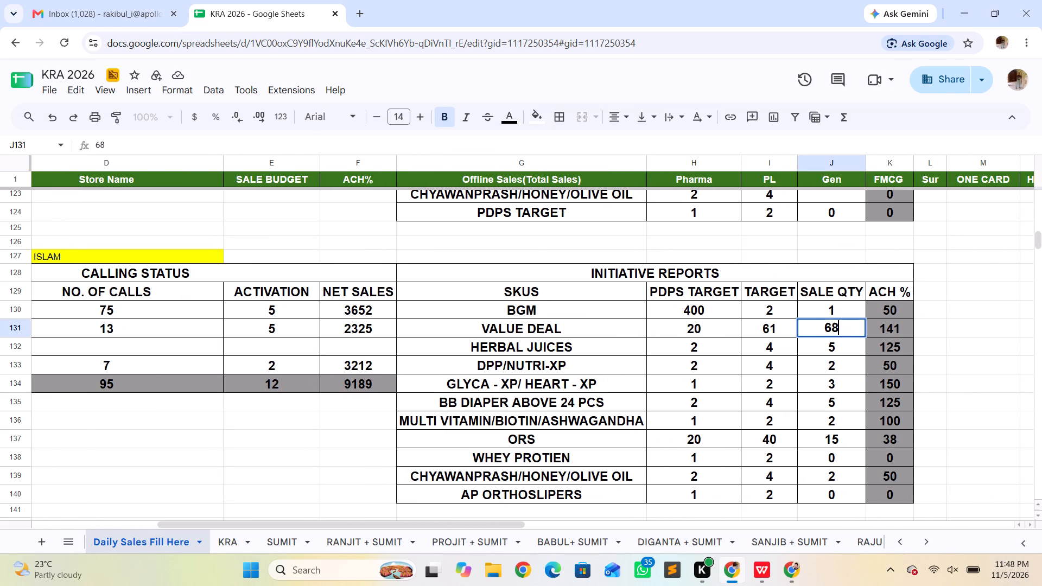
Open the RAKIBUL + SUMIT sheet and set its zoom to 75% to view the branch figures.
scroll(676, 350, "up", 11)
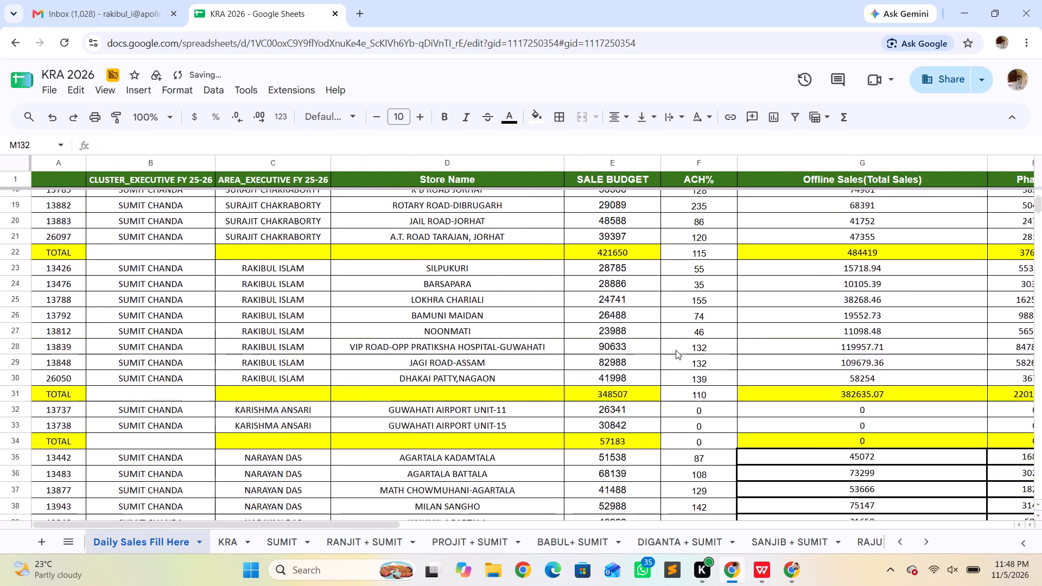
scroll(676, 350, "up", 6)
left_click(919, 550)
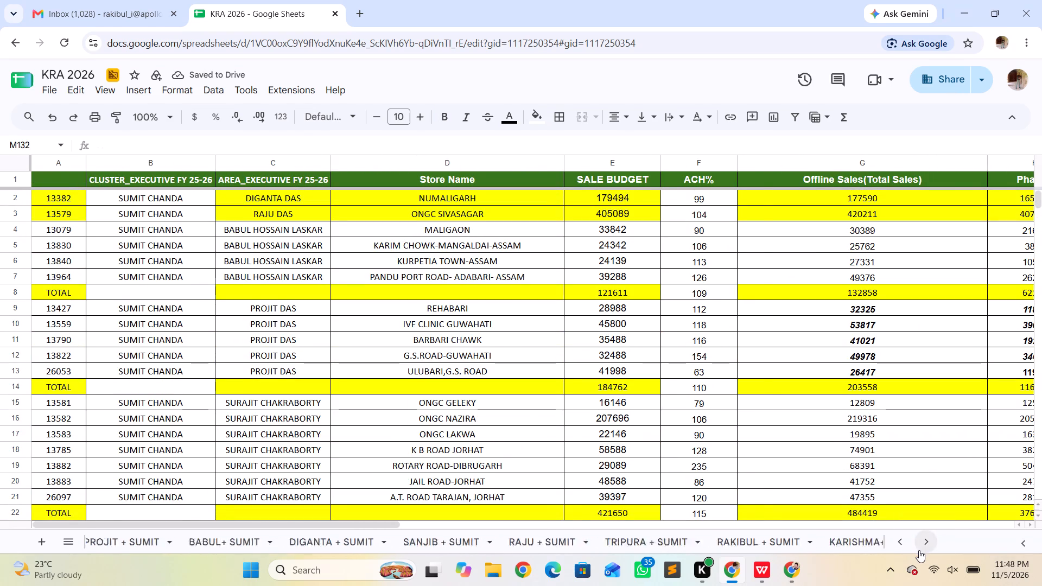
left_click(276, 540)
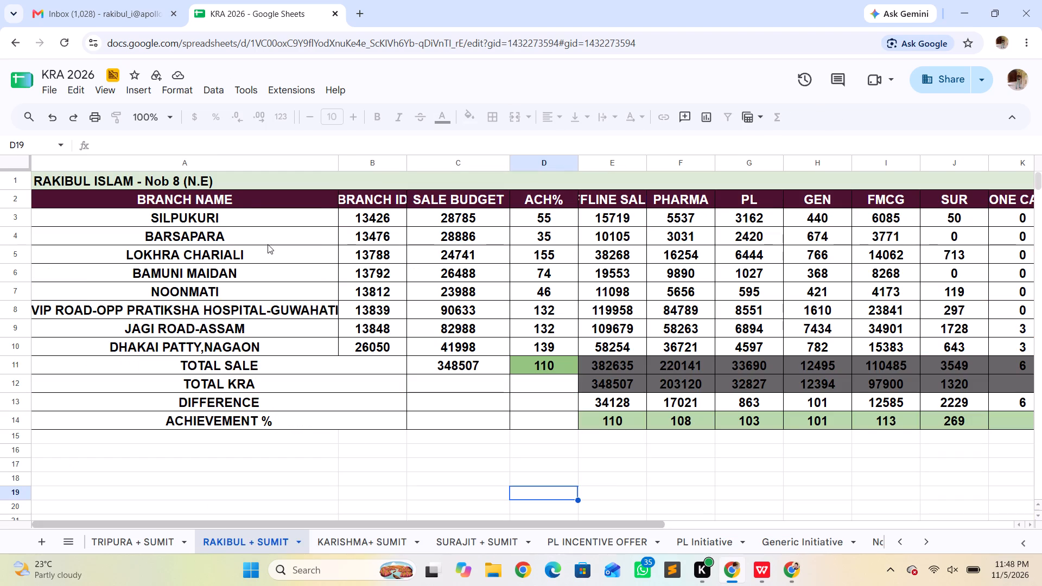
left_click_drag(176, 111, 158, 162)
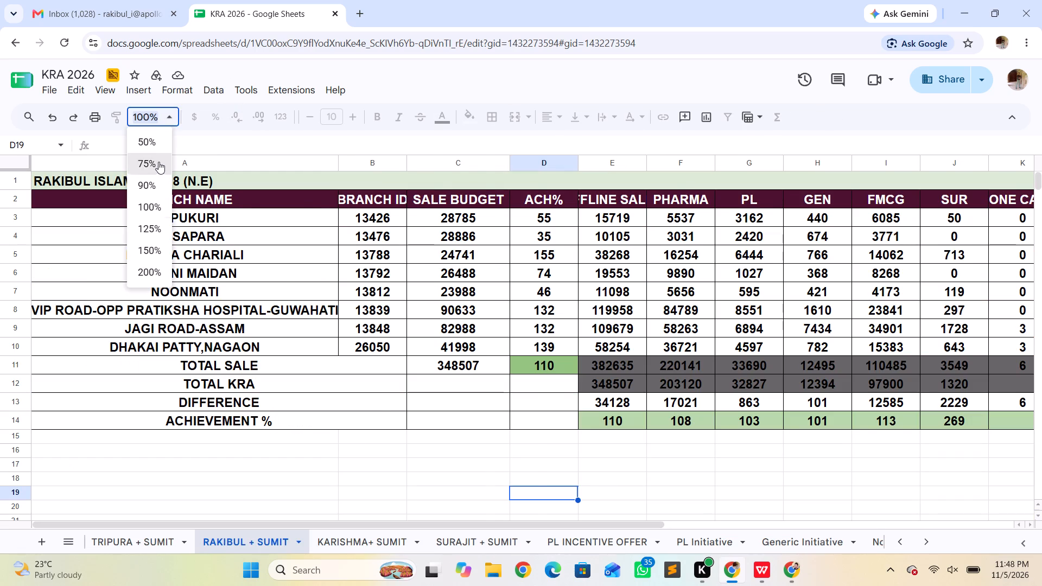
left_click_drag(158, 162, 158, 164)
left_click(408, 437)
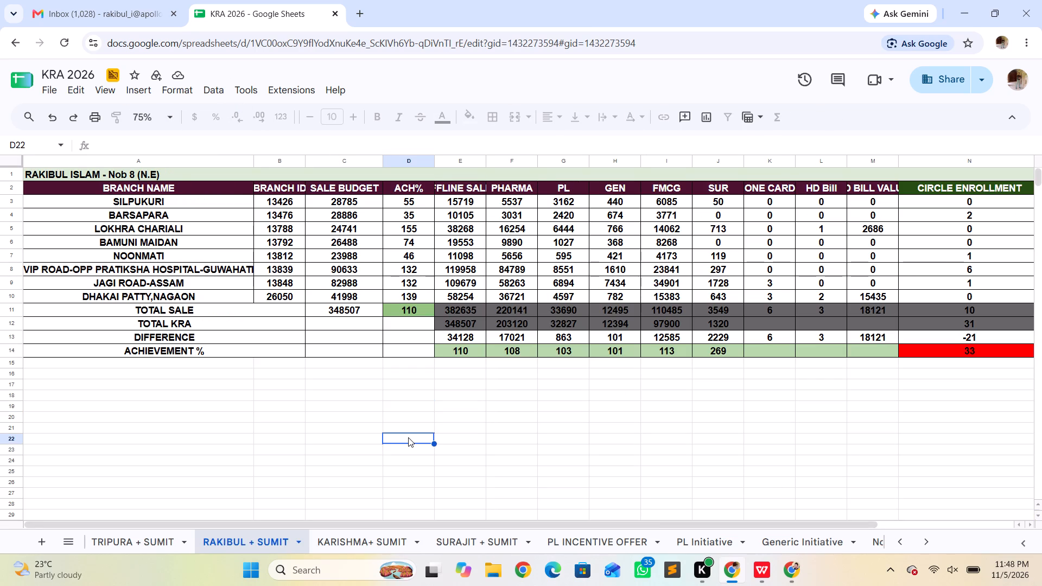
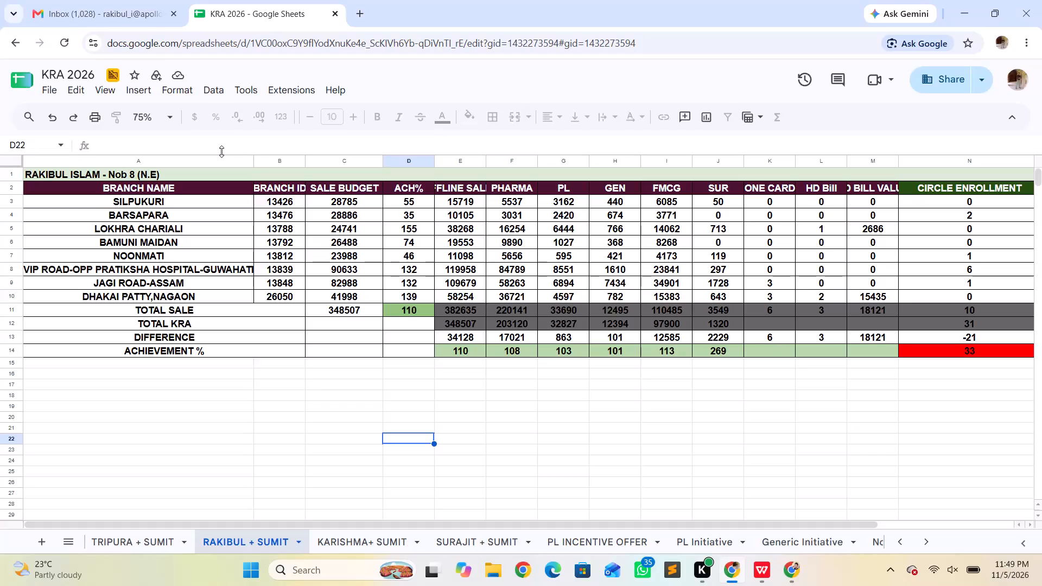
Copy the GEN sales of all eight branches, SILPUKURI through DHAKAI PATTY, from the RAKIBUL + SUMIT sheet.
left_click_drag(169, 118, 144, 201)
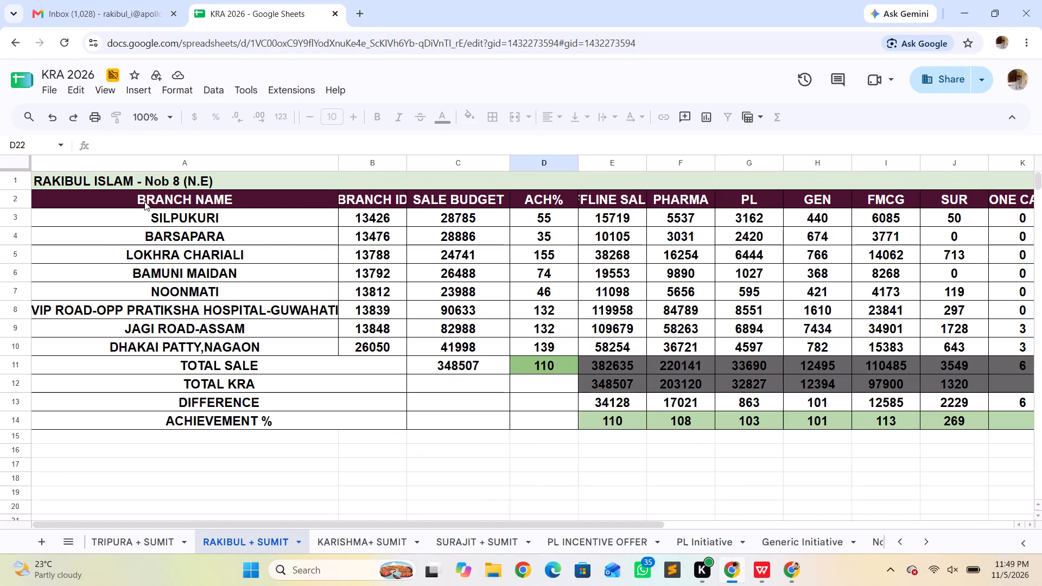
left_click(514, 465)
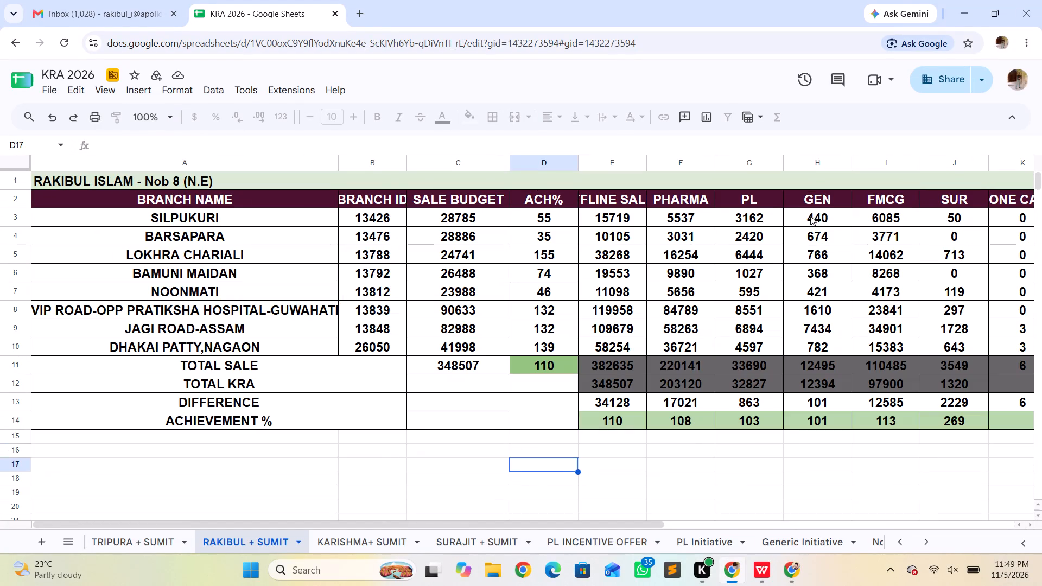
left_click(796, 216)
key("shift+Down")
key("shift+Down")
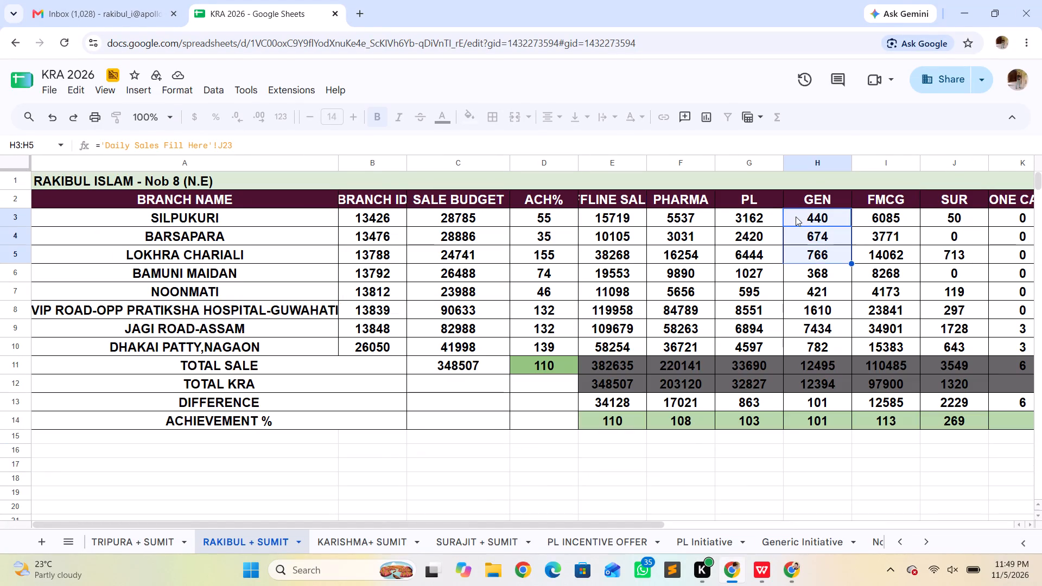
key("shift+Down")
key("shift+Down")
key("shift+Down")
key("shift+Down")
key("shift+Down")
key("ctrl+c")
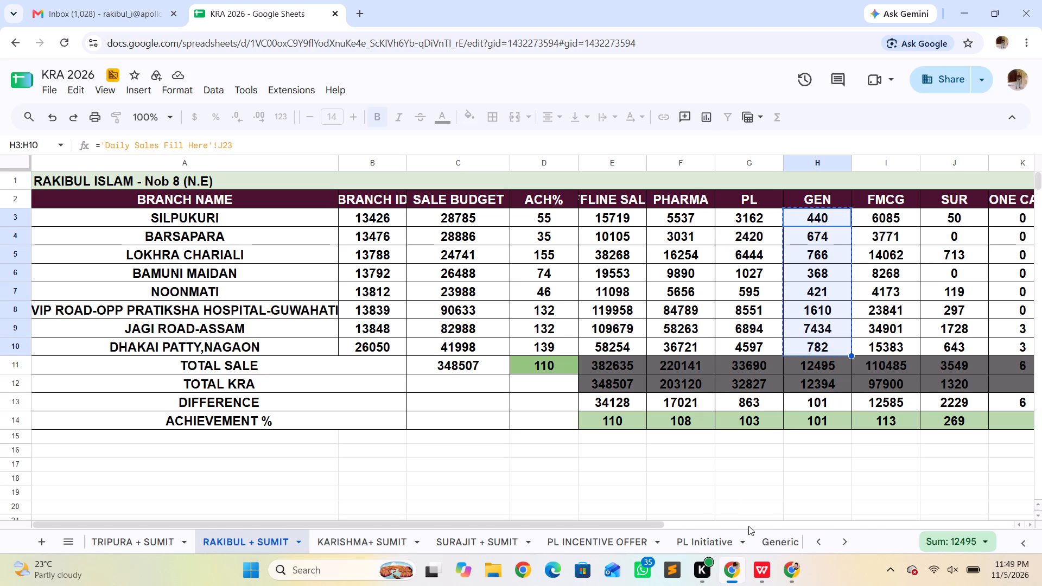
Switch to the GEN report workbook in WPS Office and paste the copied figures over Sheet1's GEN SALE column, starting at SILPUKURI.
left_click(768, 585)
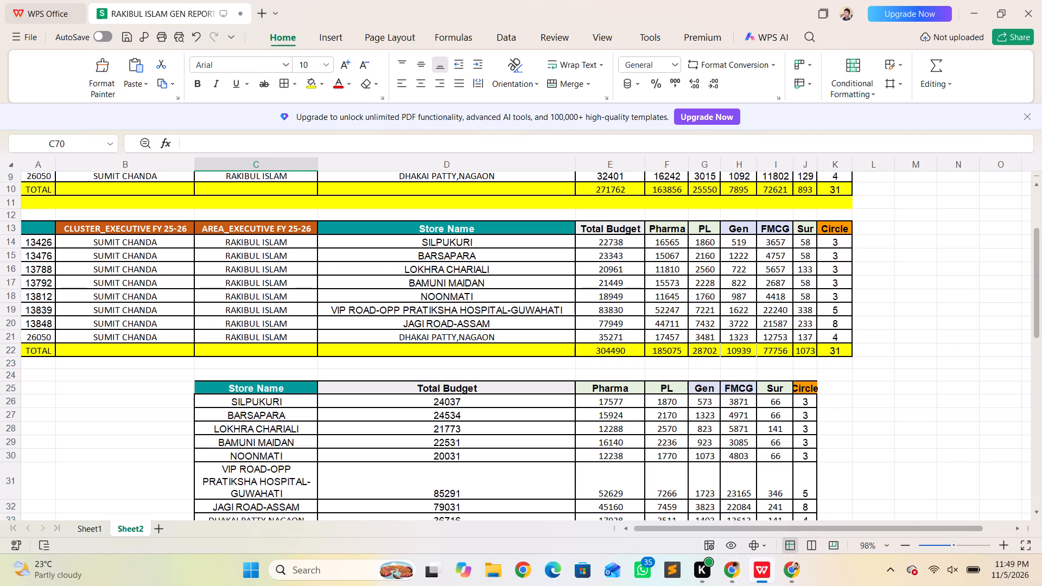
left_click(80, 525)
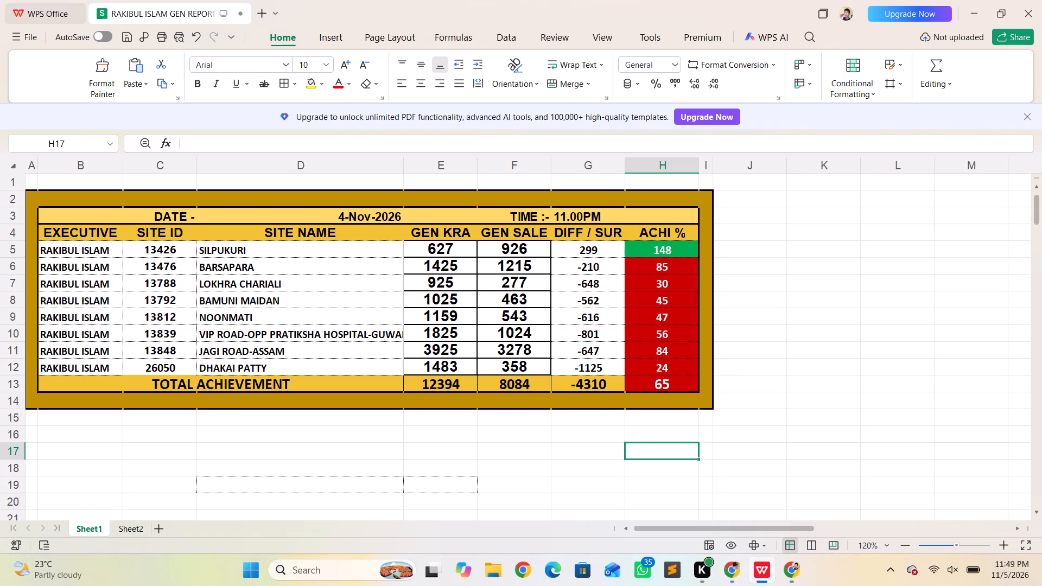
left_click(522, 253)
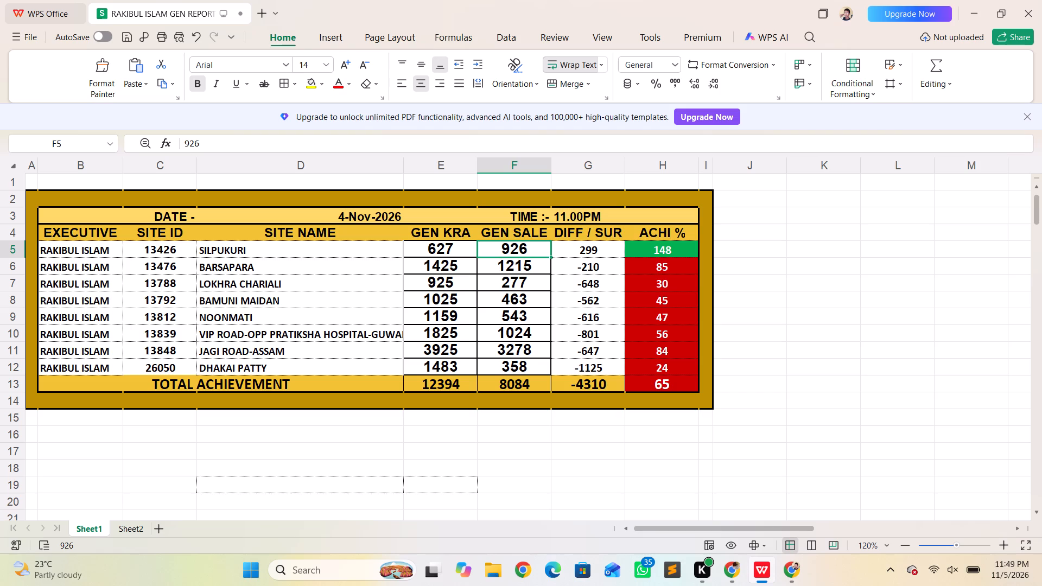
key("shift+Down")
key("shift+Down")
key("shift+Down")
key("shift+Down")
key("shift+Down")
key("shift+Down")
key("shift+Down")
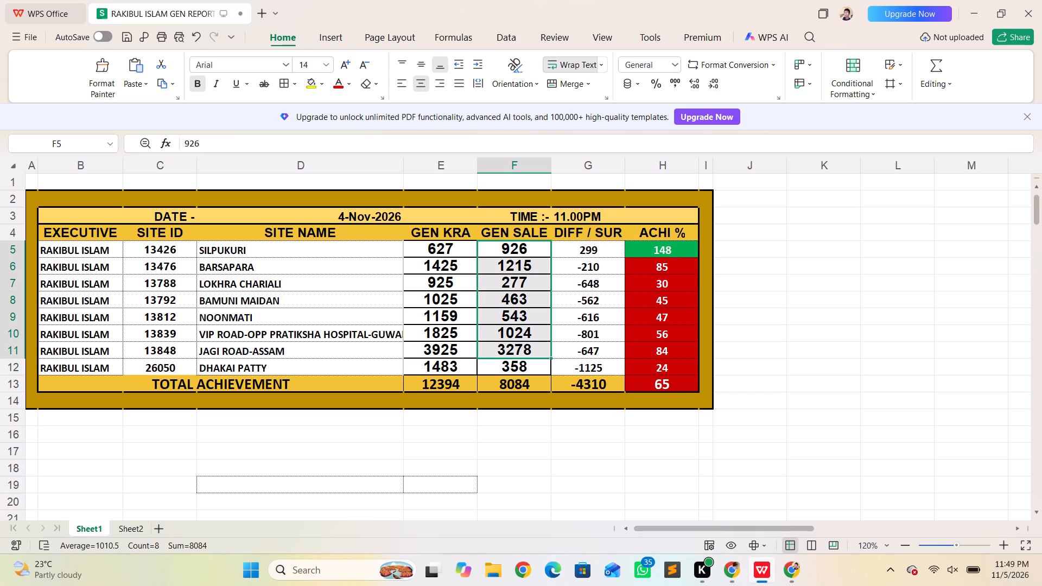
key("ctrl+v")
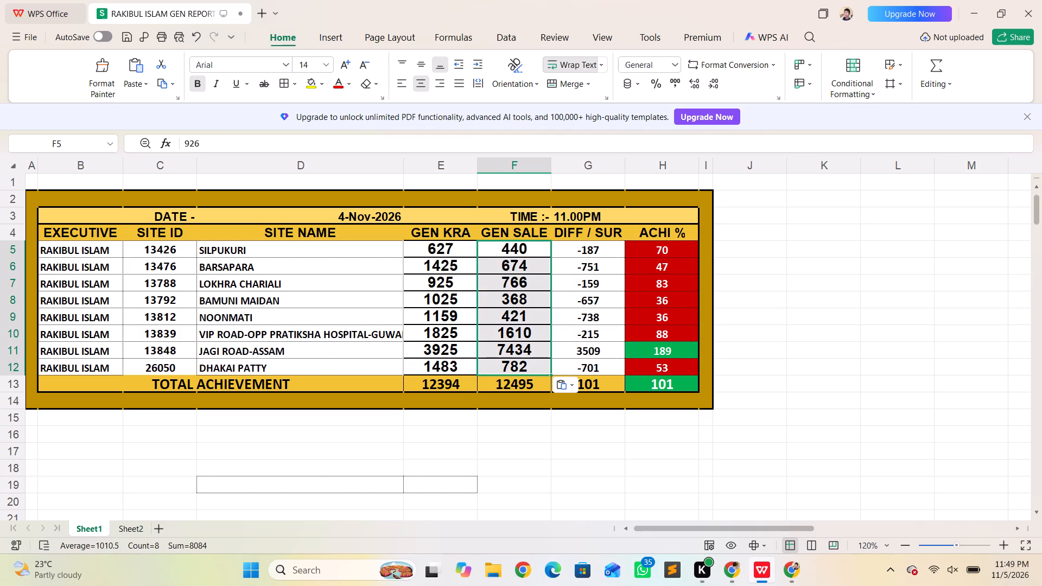
Change the GEN report's date to 11/5/2026.
left_click(358, 215)
left_click(202, 141)
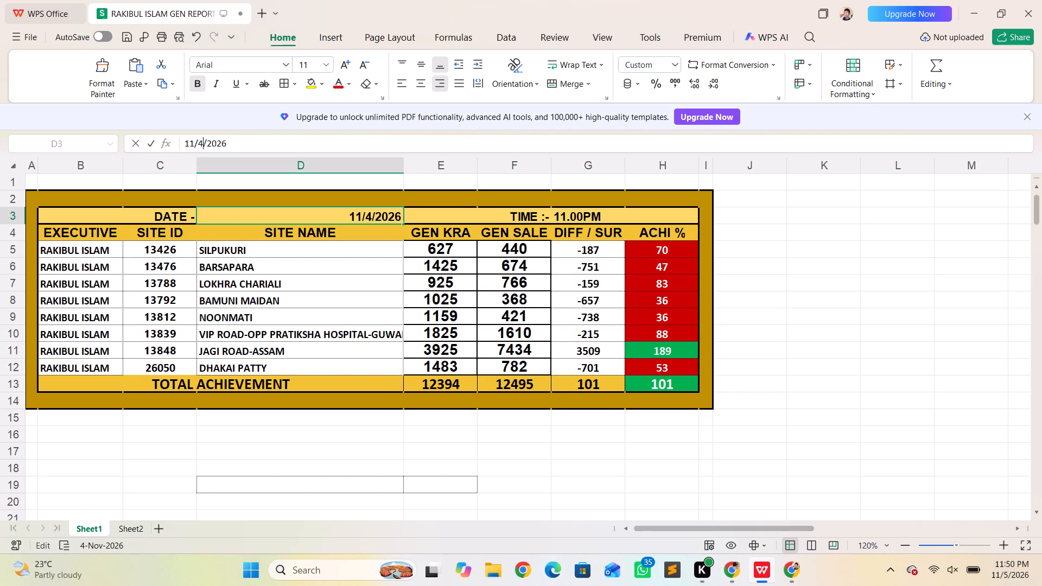
key("BackSpace")
key("5")
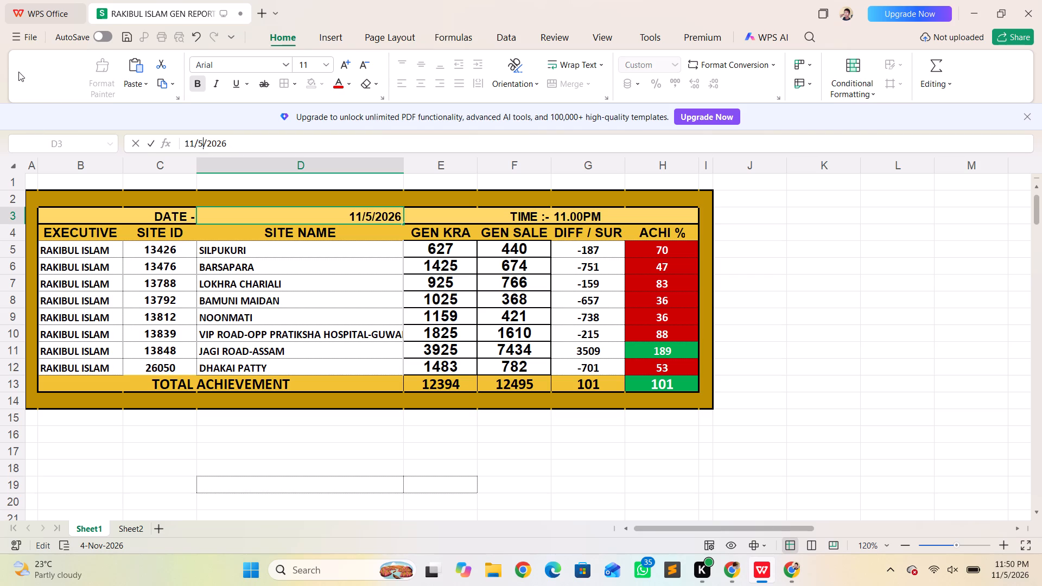
Copy the whole GEN report table including its border, cells A2 to I14.
left_click(33, 202)
key("shift+Down")
key("shift+Down")
key("shift+Down")
key("shift+Down")
key("shift+Down")
key("shift+Down")
key("shift+Down")
key("shift+Down")
key("shift+Down")
key("shift+Down")
key("shift+Down")
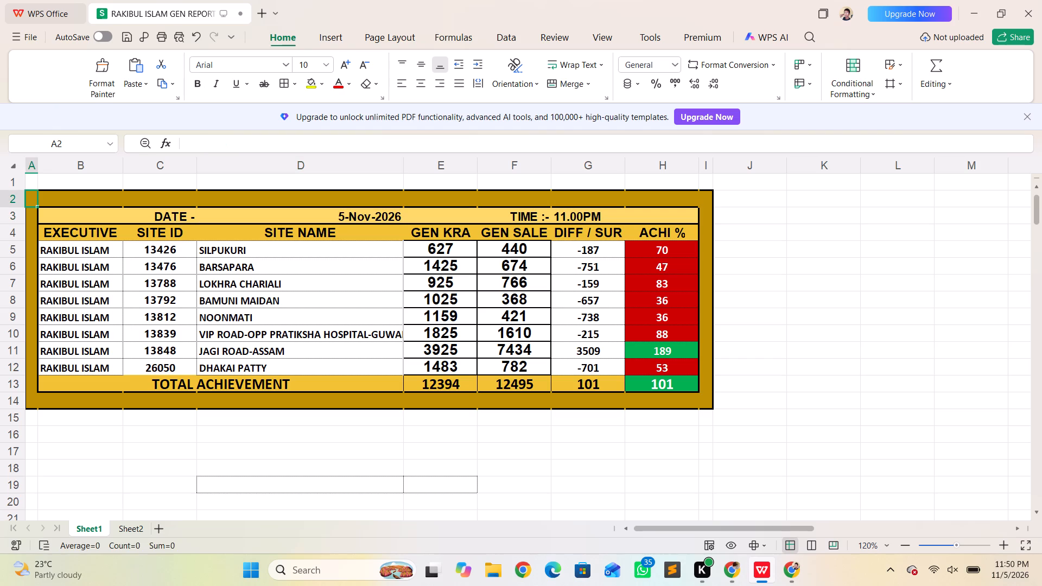
key("shift+Down")
key("shift+Right")
key("shift+Right")
key("shift+Right")
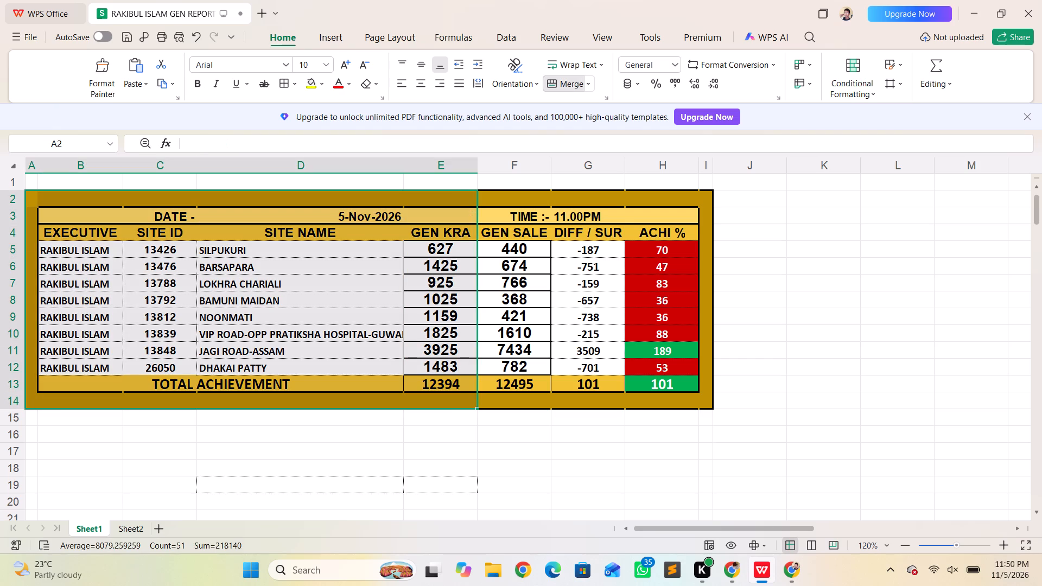
key("shift+Right")
key("shift+Right")
key("shift+Right")
key("ctrl+c")
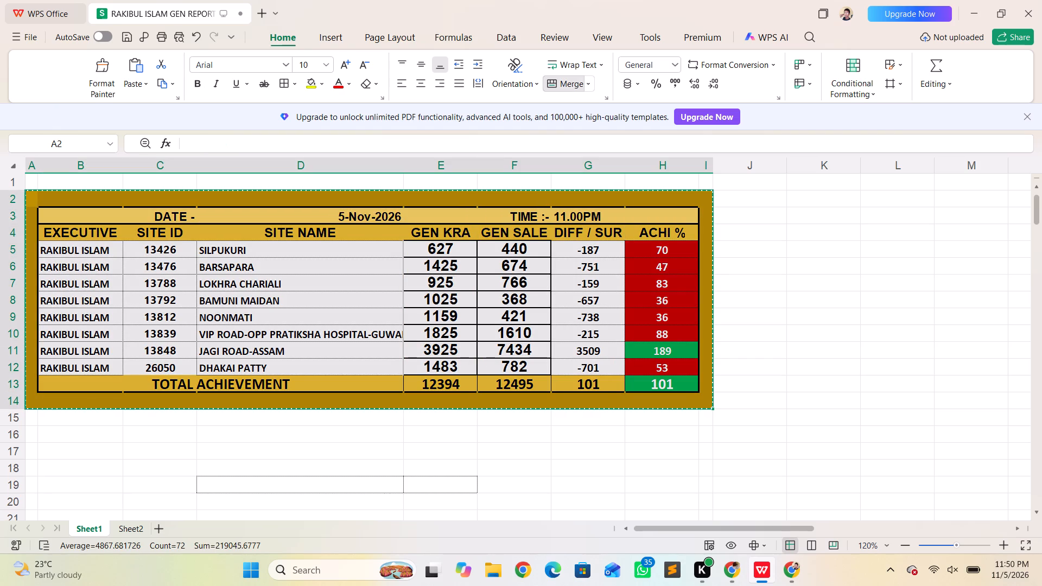
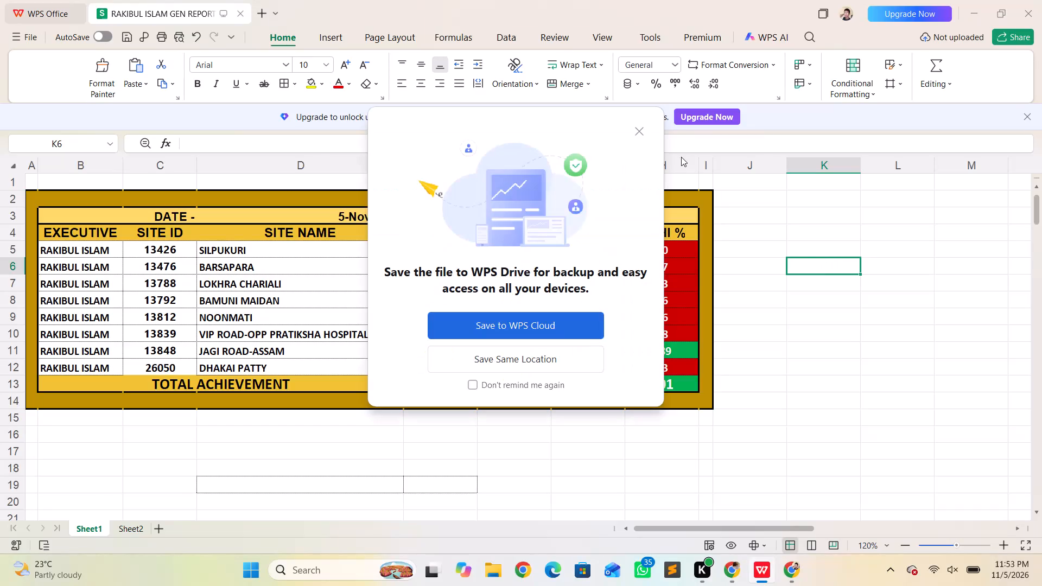
Dismiss the WPS Drive backup offer, save the GEN report workbook and close WPS Office.
left_click(641, 135)
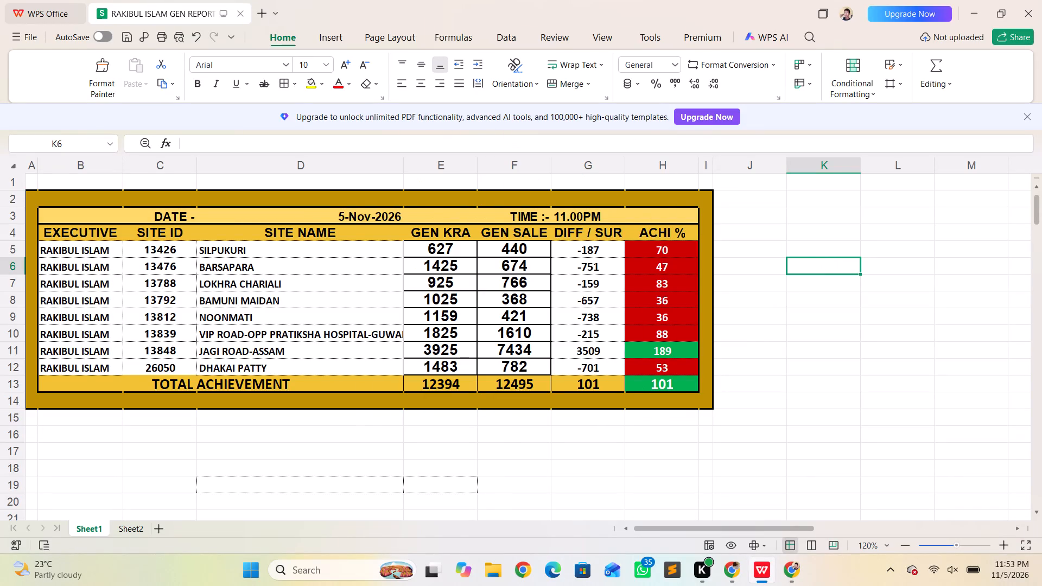
key("ctrl+s")
left_click(1039, 2)
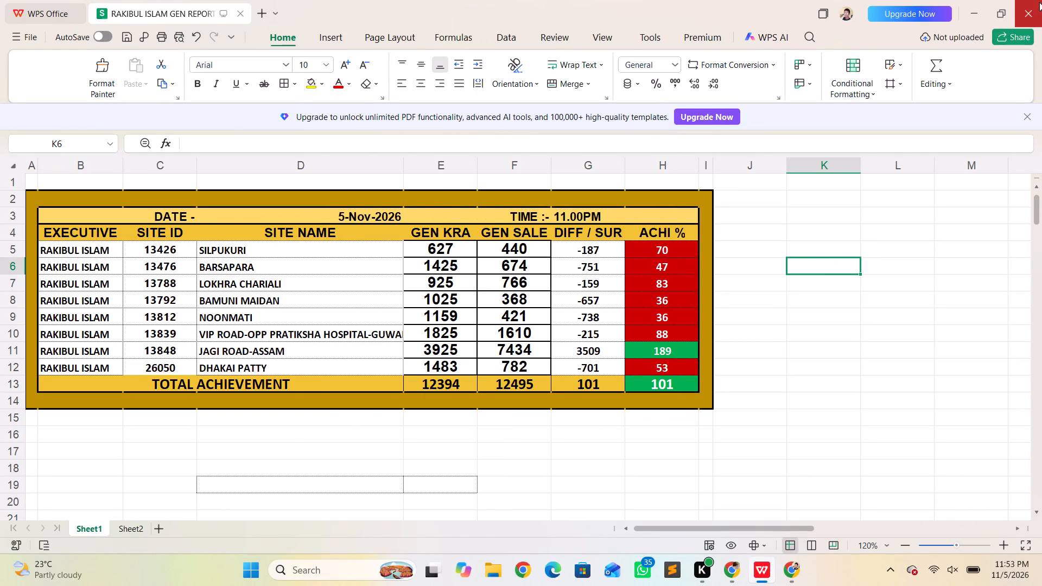
In the KRA 2026 spreadsheet in Chrome, open the Daily Sales Fill Here sheet.
left_click(713, 499)
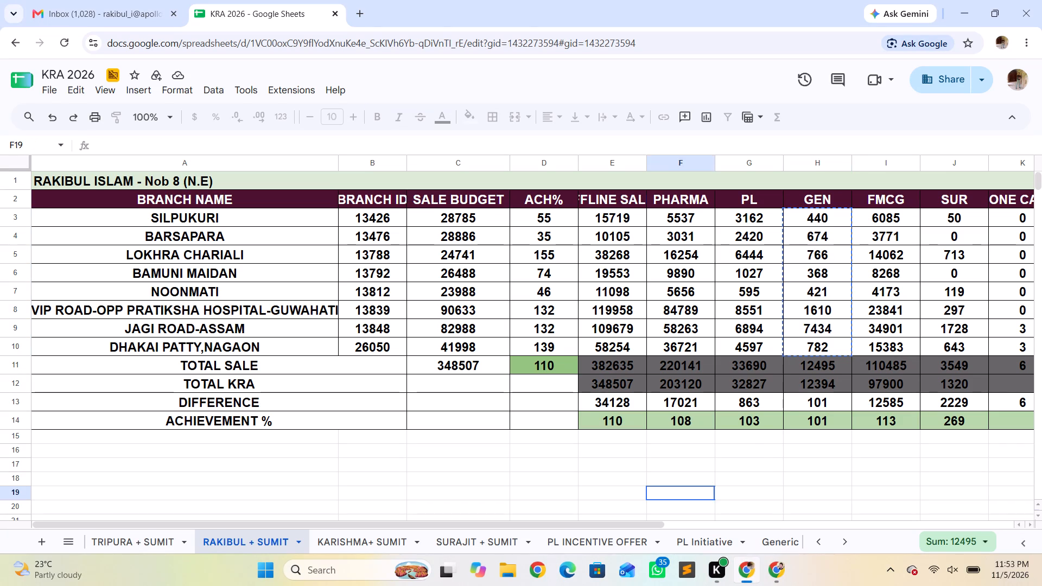
triple_click(895, 536)
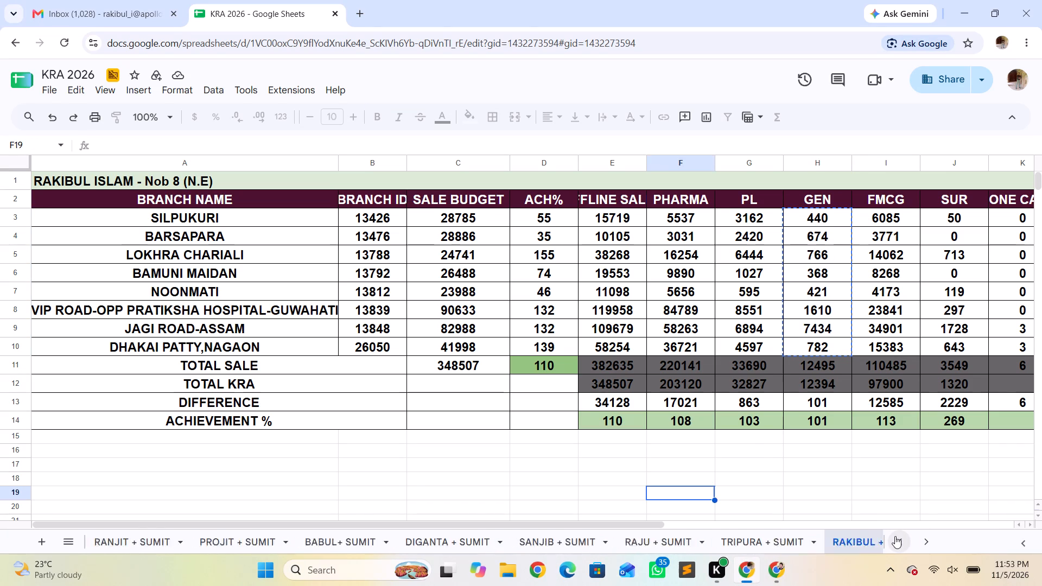
triple_click(895, 536)
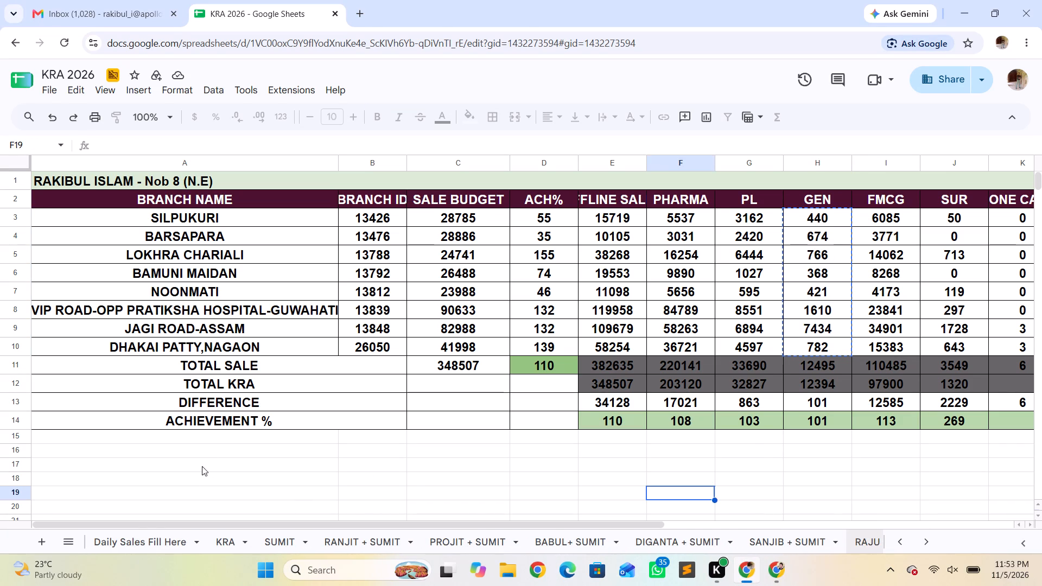
left_click(116, 535)
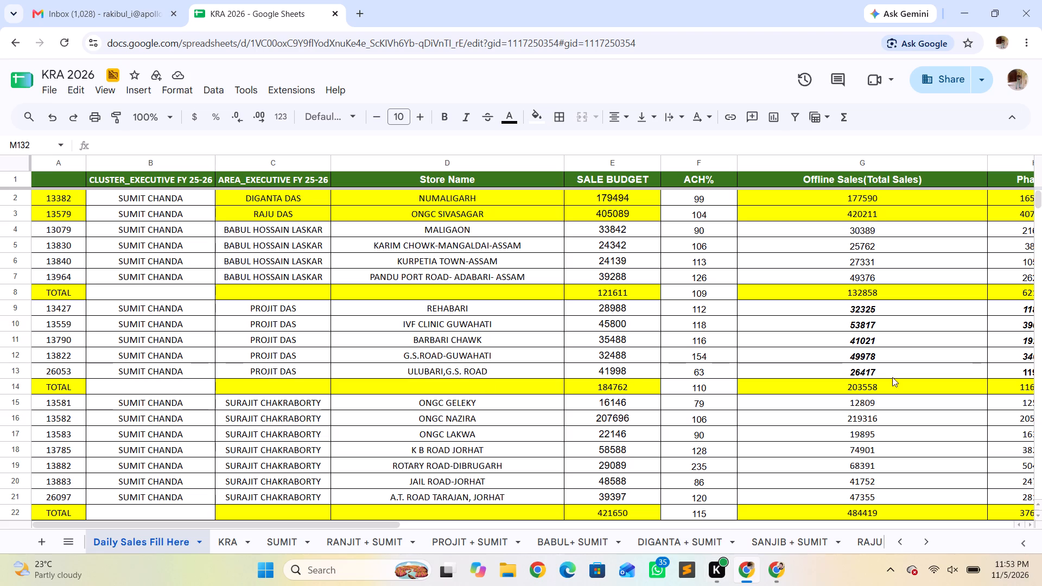
Close the KRA 2026 browser window and switch to the Blogger posts window behind it.
left_click(1041, 0)
left_click(709, 319)
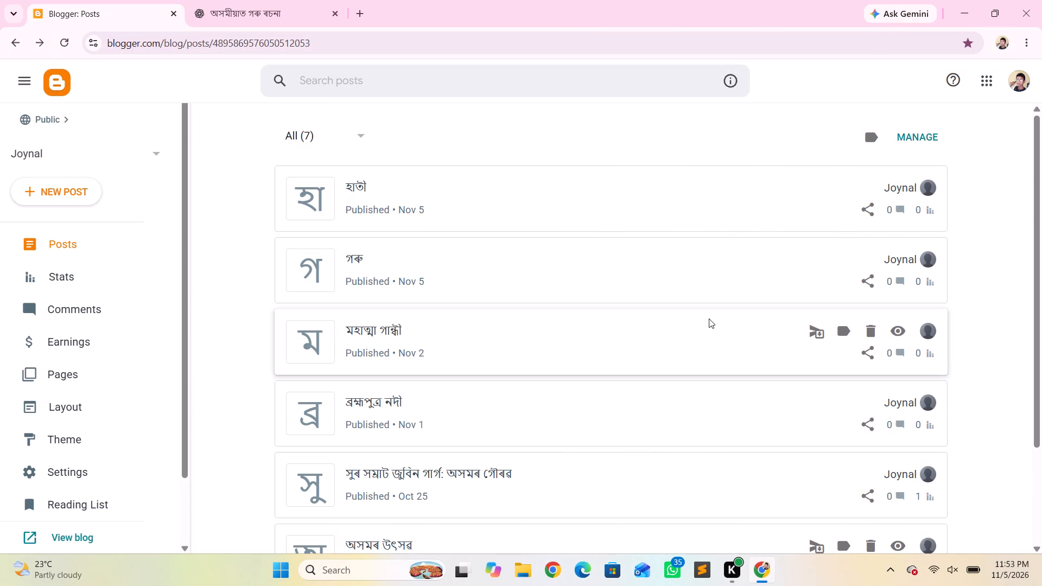